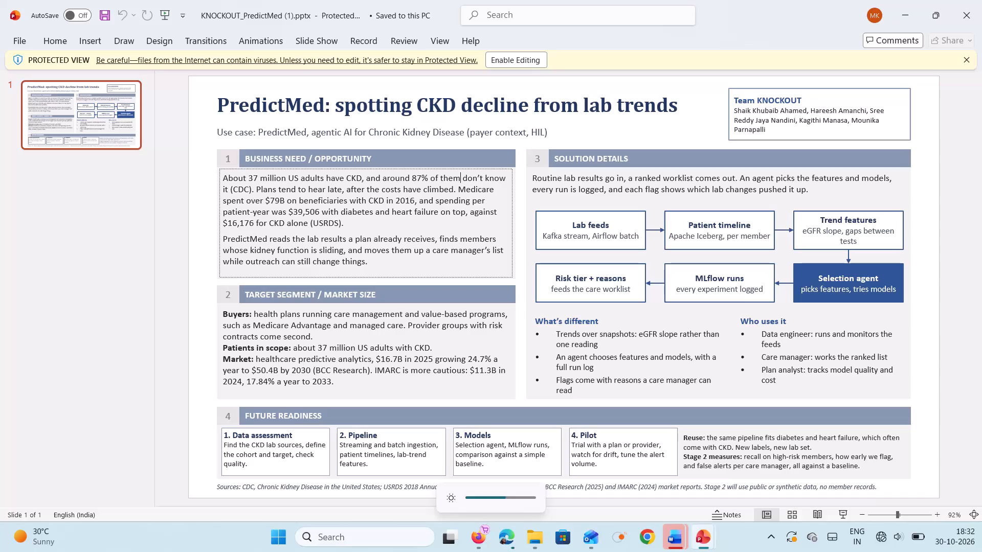
Turn on Wi-Fi in the system quick settings and open the connection entry of the personal network marked as having no internet.
{"action": "left_click", "coordinate": [887, 534]}
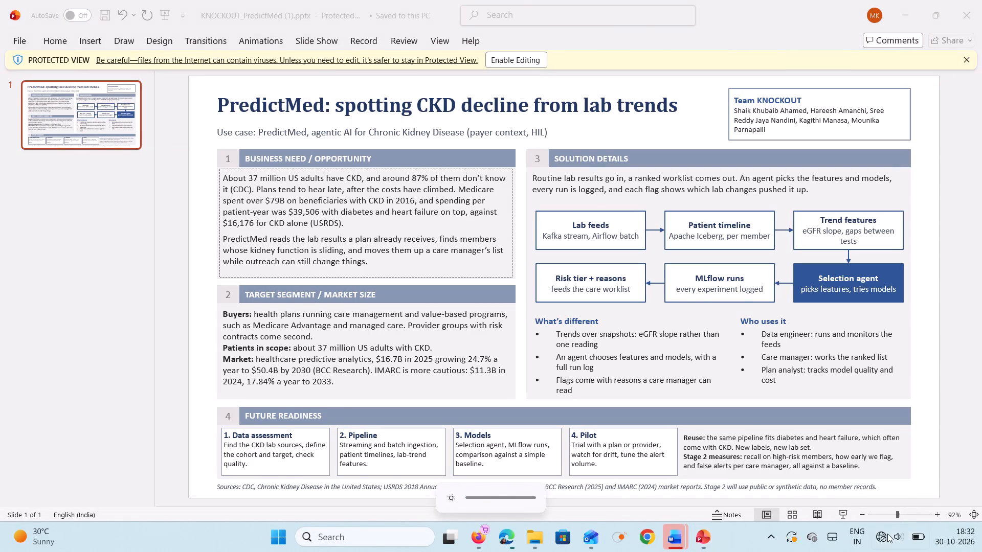
{"action": "left_click", "coordinate": [878, 535]}
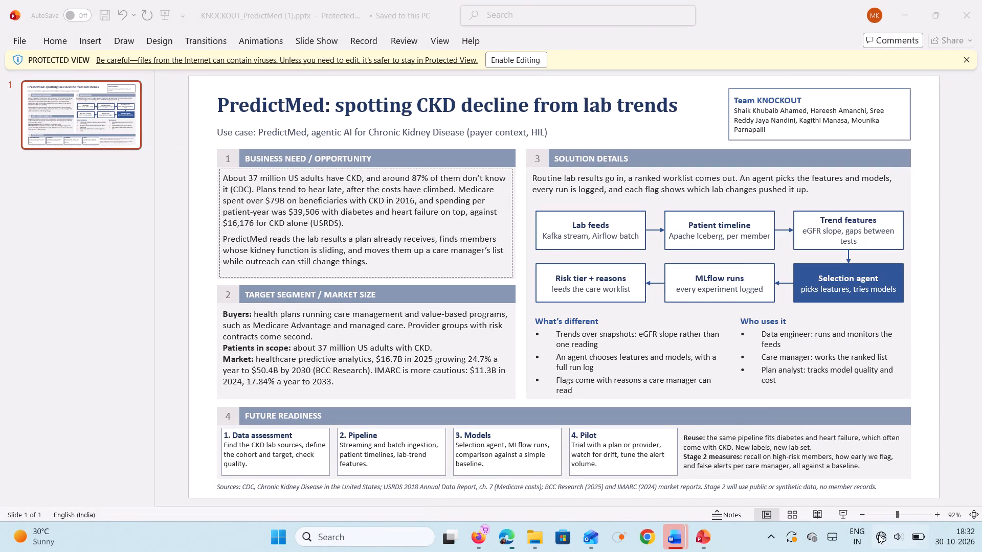
{"action": "left_click", "coordinate": [878, 535]}
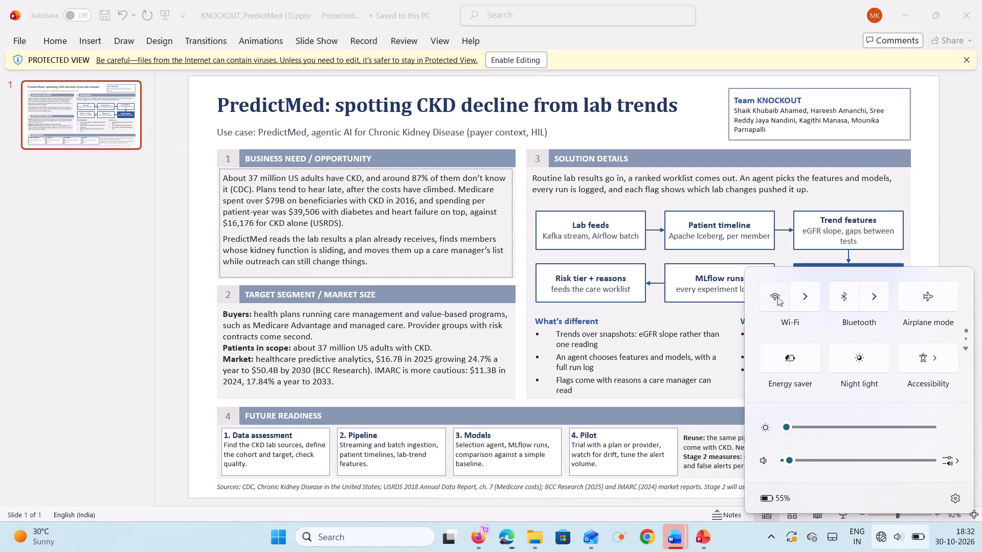
{"action": "left_click", "coordinate": [778, 297]}
{"action": "left_click", "coordinate": [778, 297]}
{"action": "left_click", "coordinate": [819, 301]}
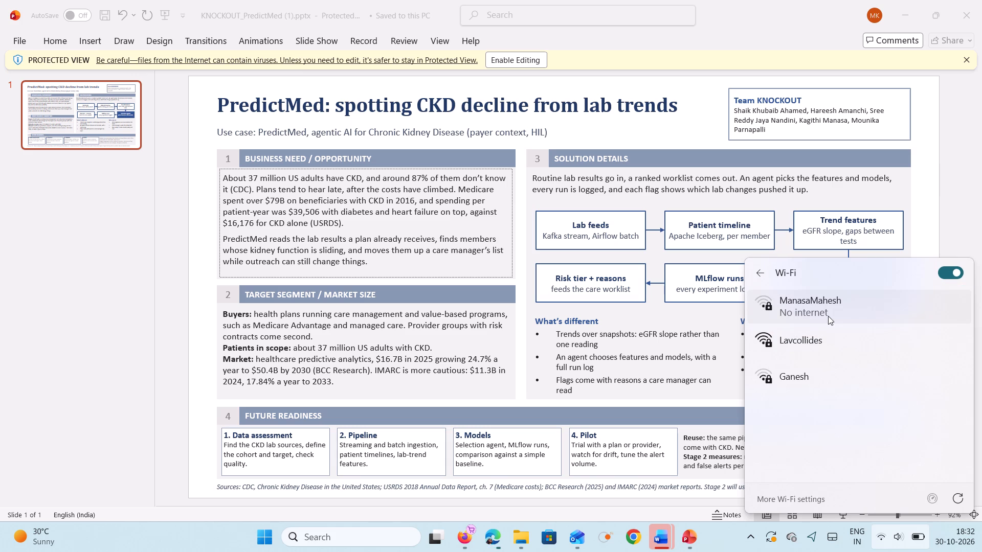
{"action": "left_click", "coordinate": [828, 316]}
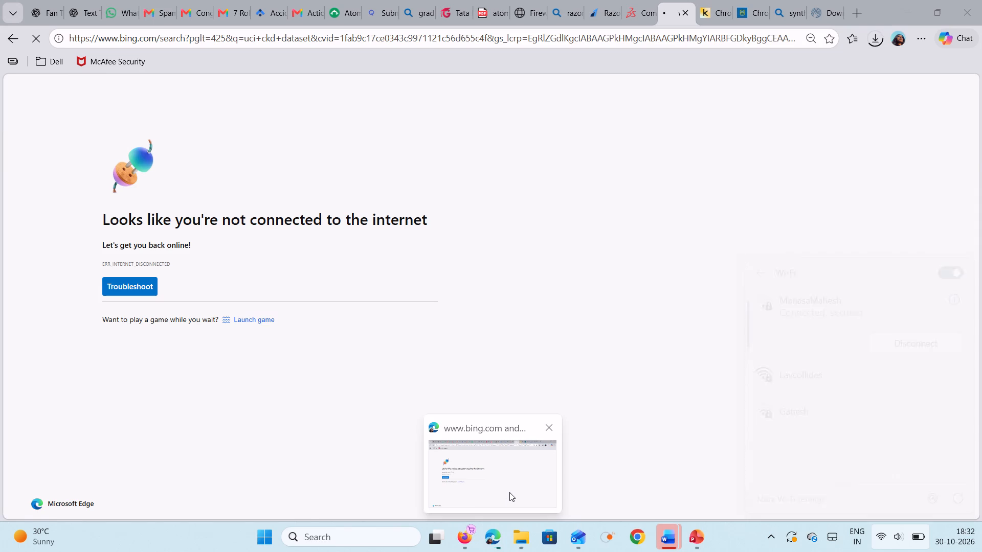
Switch to Microsoft Edge and open the Microsoft Rewards overview from the Bing results page for "uci ckd dataset".
{"action": "left_click", "coordinate": [509, 492]}
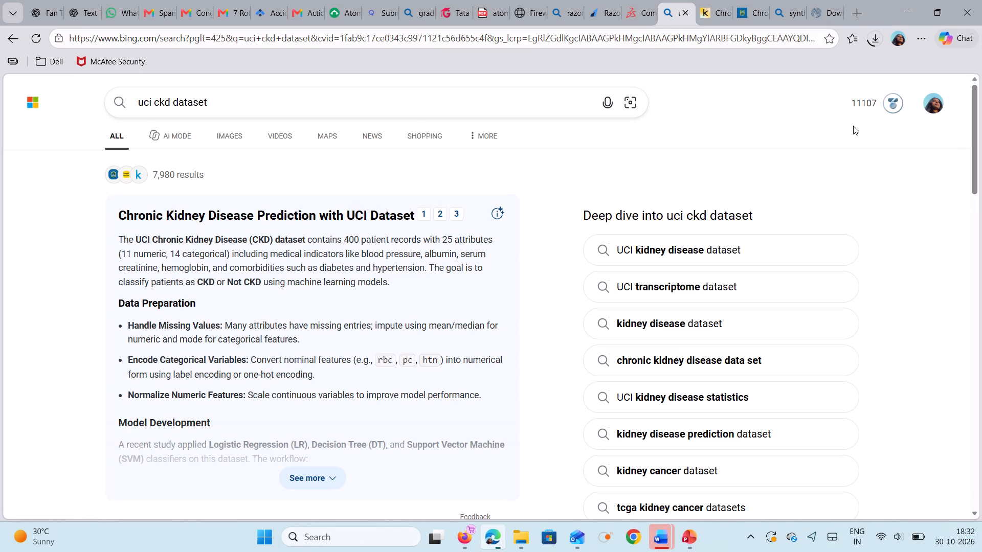
{"action": "left_click", "coordinate": [885, 106]}
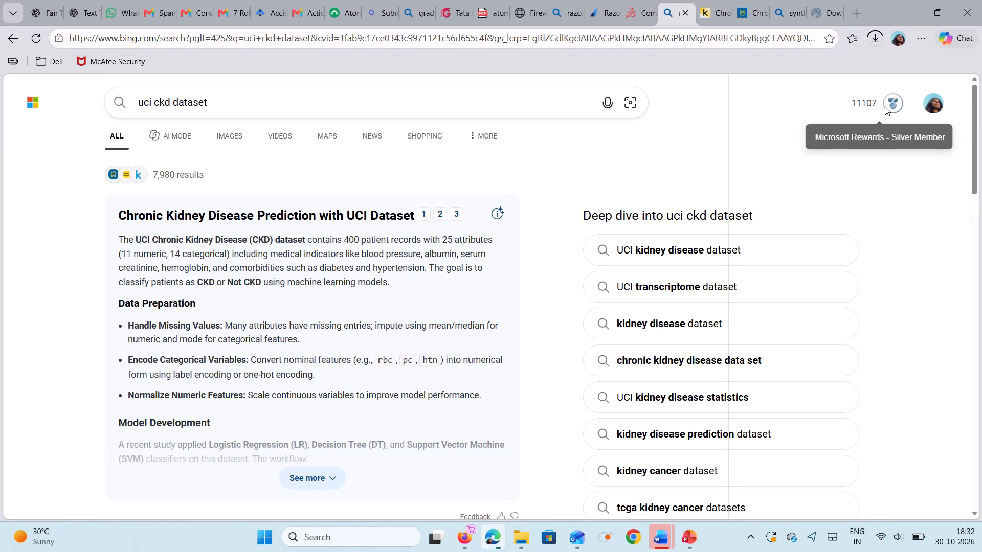
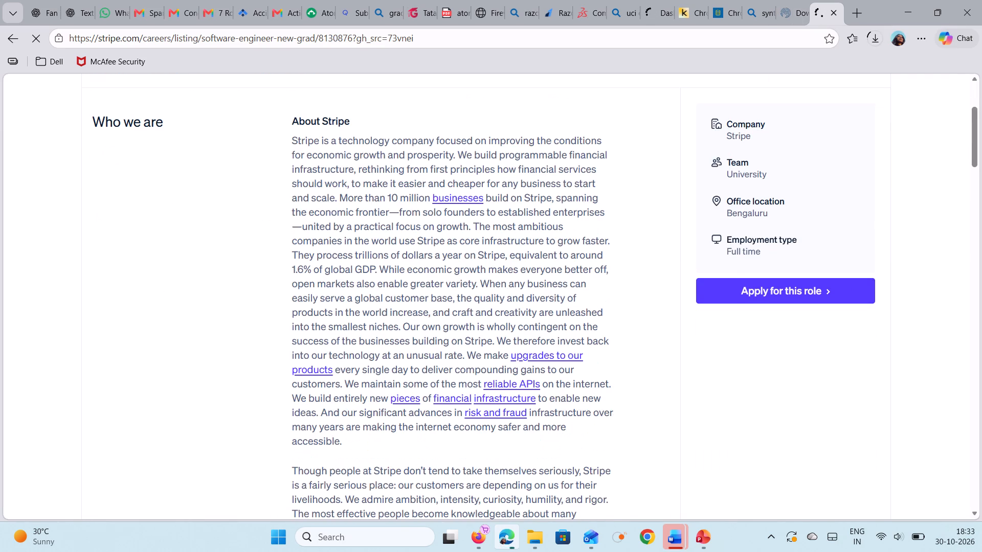
Open the application form for Stripe's Software Engineer, New Grad role in Bengaluru.
{"action": "scroll", "coordinate": [567, 351], "scroll_direction": "down", "scroll_amount": 1}
{"action": "left_click", "coordinate": [806, 270]}
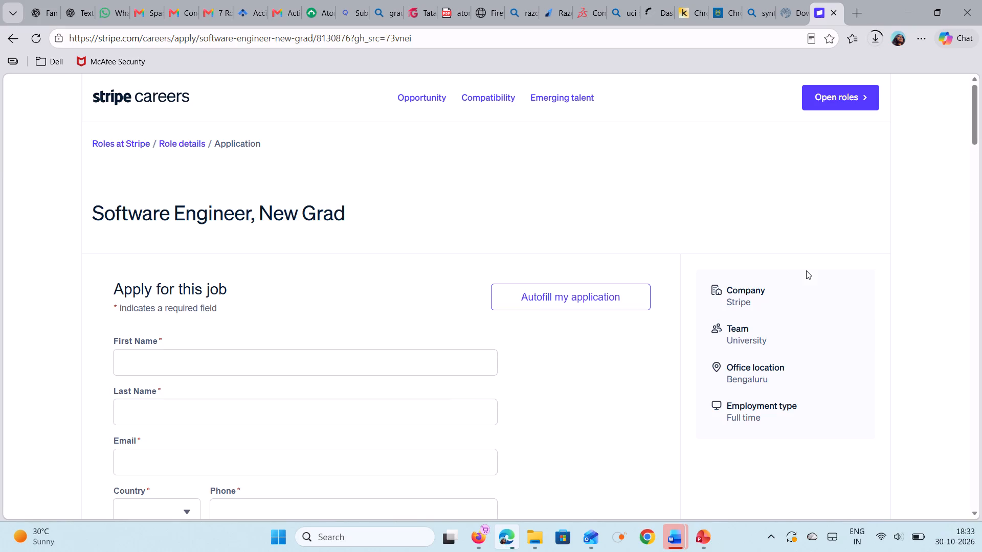
Autofill the applicant's contact details from the first saved profile and replace the email with another saved address.
{"action": "left_click", "coordinate": [308, 361]}
{"action": "left_click", "coordinate": [259, 247]}
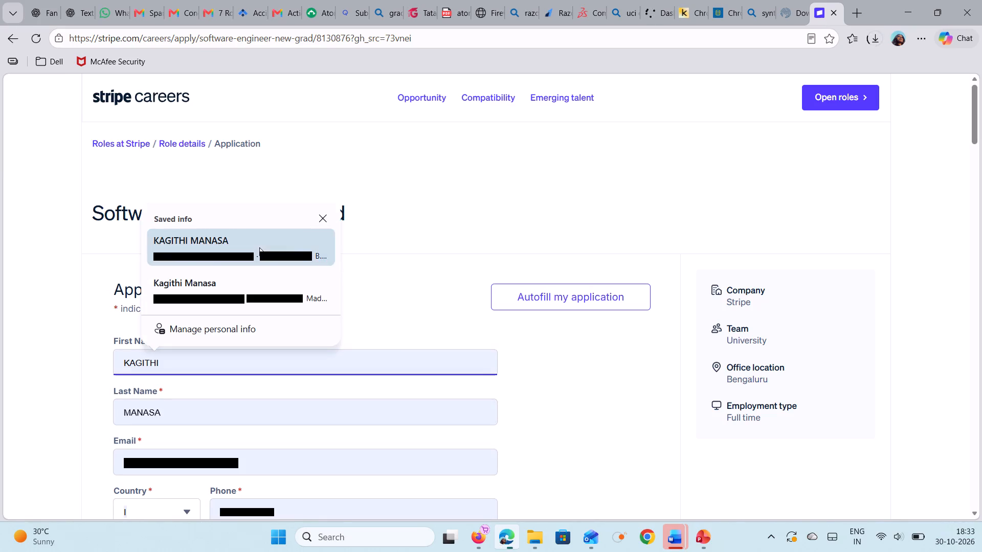
{"action": "left_click_drag", "start_coordinate": [279, 466], "coordinate": [98, 448]}
{"action": "type", "text": "manas"}
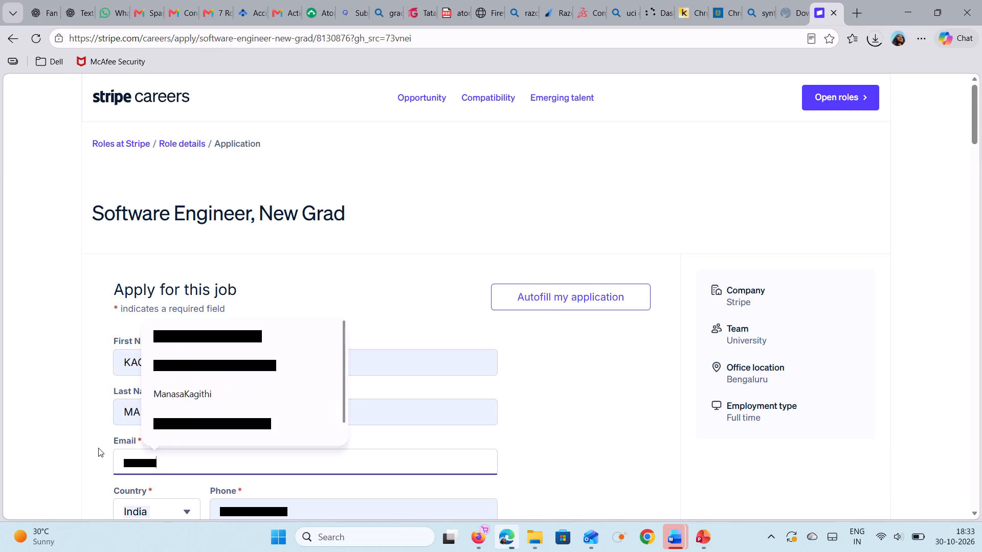
{"action": "left_click", "coordinate": [242, 342]}
Set the phone number's country to India +91.
{"action": "scroll", "coordinate": [242, 342], "scroll_direction": "down", "scroll_amount": 1}
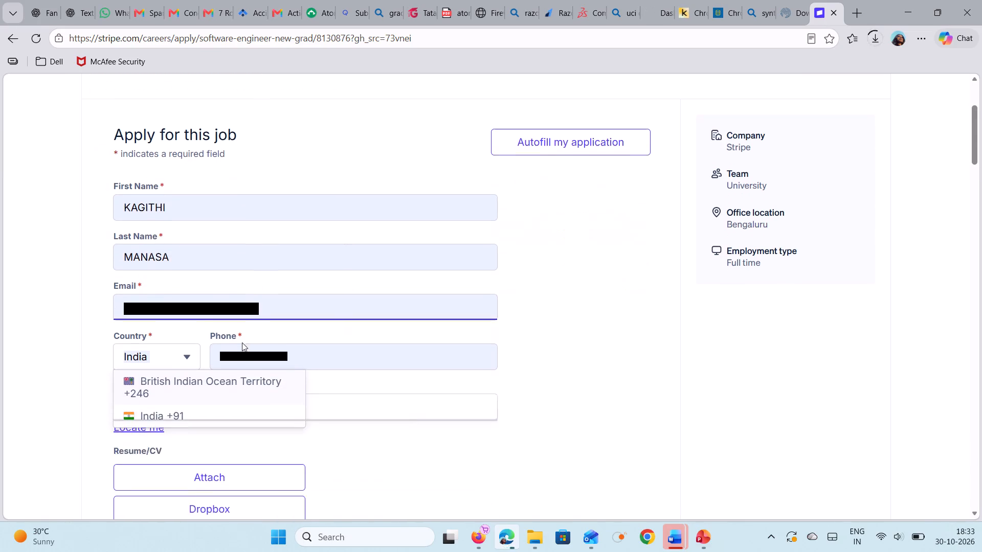
{"action": "scroll", "coordinate": [242, 342], "scroll_direction": "down", "scroll_amount": 1}
{"action": "left_click", "coordinate": [160, 401]}
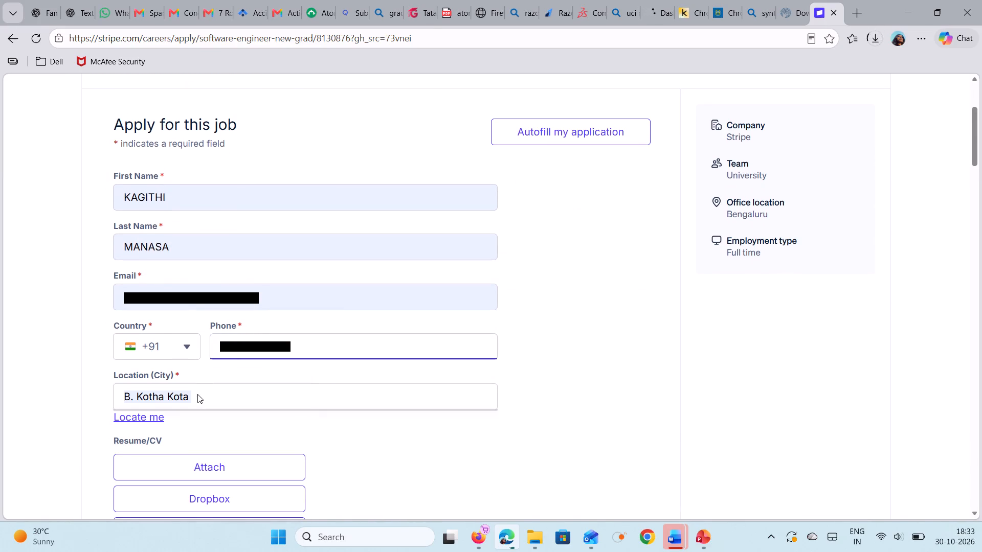
Replace the Location (City) entry with Madanapalle, Andhra Pradesh, India.
{"action": "left_click", "coordinate": [207, 392]}
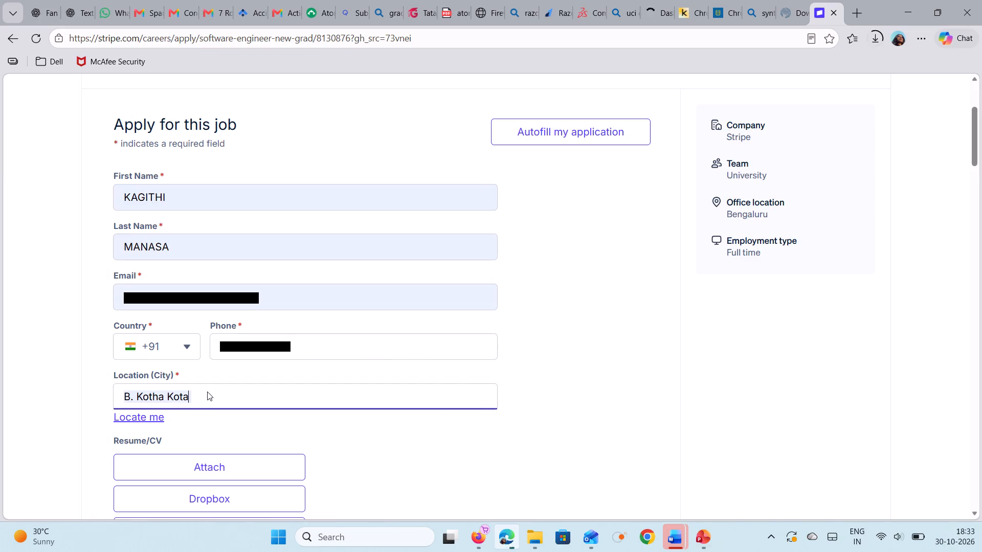
{"action": "key", "text": "BackSpace"}
{"action": "key", "text": "BackSpace"}
{"action": "key", "text": "BackSpace"}
{"action": "key", "text": "BackSpace"}
{"action": "key", "text": "BackSpace"}
{"action": "key", "text": "BackSpace"}
{"action": "key", "text": "BackSpace"}
{"action": "key", "text": "BackSpace"}
{"action": "key", "text": "BackSpace"}
{"action": "key", "text": "BackSpace"}
{"action": "key", "text": "BackSpace"}
{"action": "key", "text": "BackSpace"}
{"action": "key", "text": "BackSpace"}
{"action": "key", "text": "BackSpace"}
{"action": "key", "text": "BackSpace"}
{"action": "key", "text": "BackSpace"}
{"action": "key", "text": "BackSpace"}
{"action": "key", "text": "BackSpace"}
{"action": "key", "text": "BackSpace"}
{"action": "key", "text": "BackSpace"}
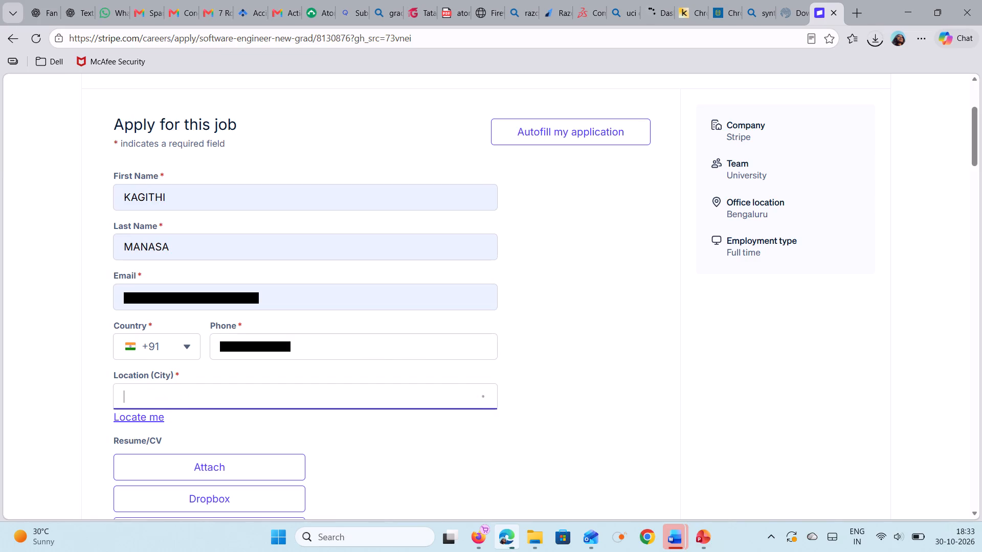
{"action": "key", "text": "m"}
{"action": "type", "text": "adan"}
{"action": "key", "text": "a"}
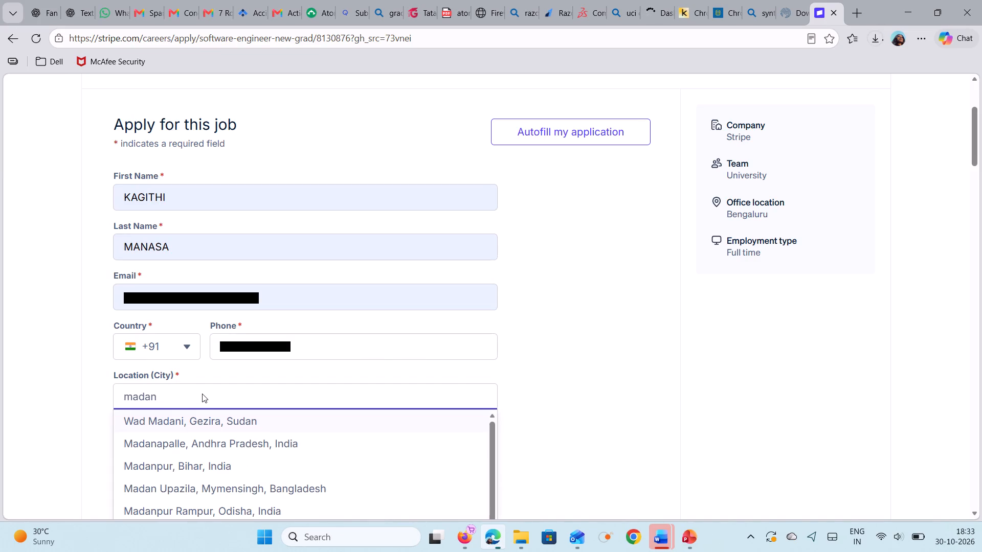
{"action": "left_click", "coordinate": [219, 418]}
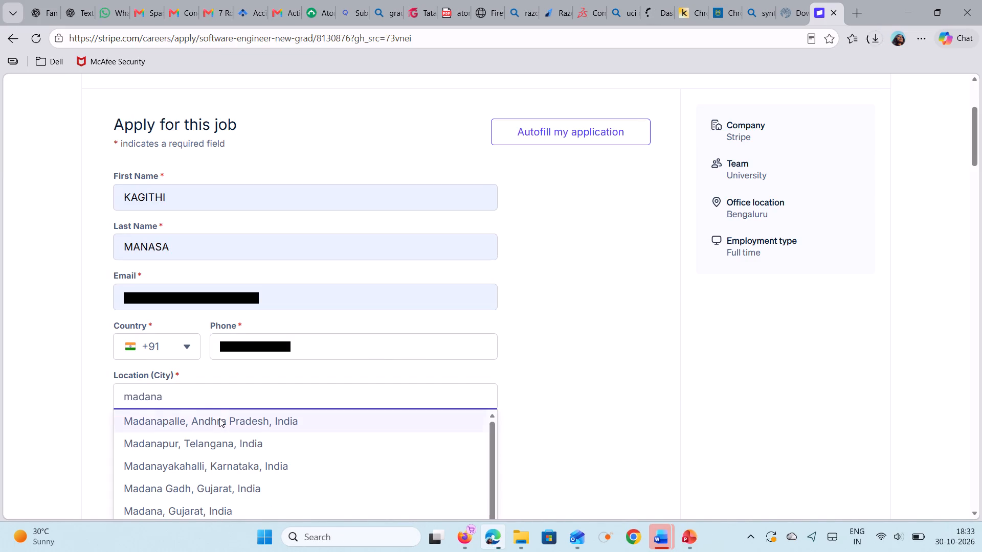
Start attaching a Resume/CV file and open the MMB folder in File Explorer.
{"action": "scroll", "coordinate": [202, 458], "scroll_direction": "down", "scroll_amount": 2}
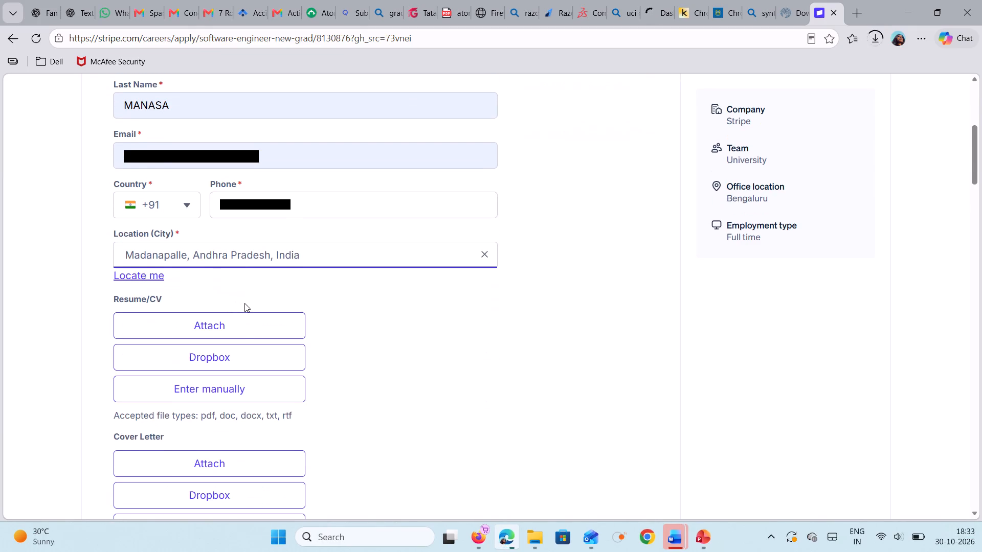
{"action": "left_click", "coordinate": [253, 323]}
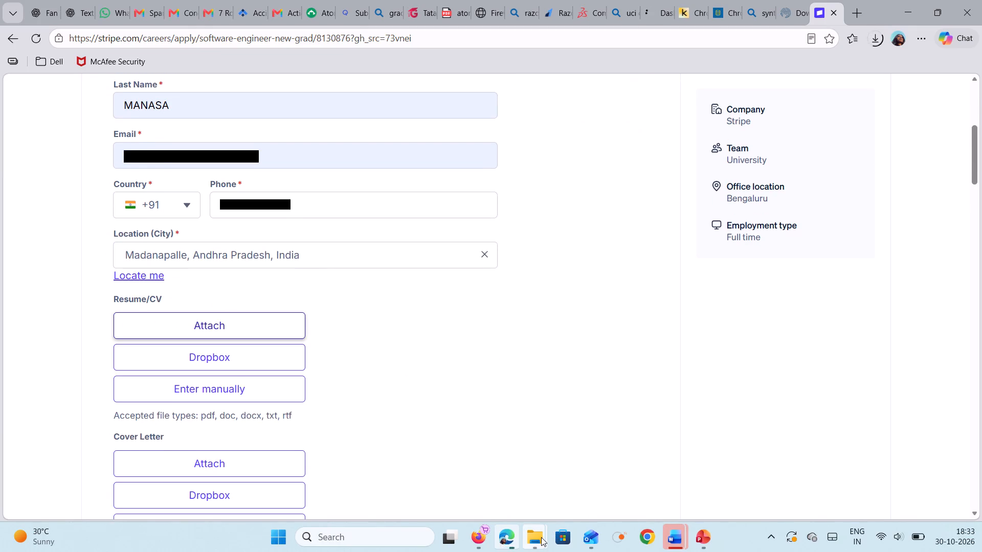
{"action": "left_click", "coordinate": [500, 470]}
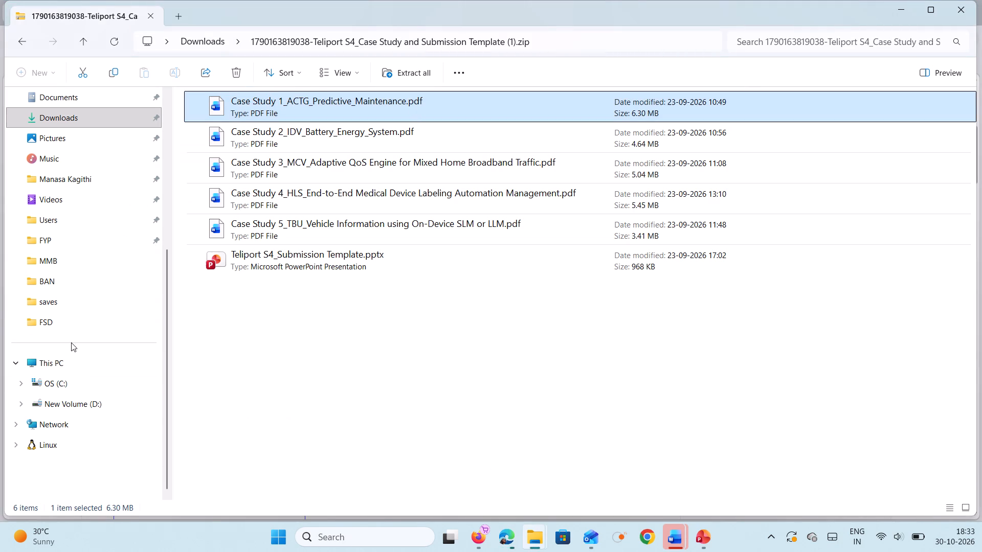
{"action": "double_click", "coordinate": [106, 259]}
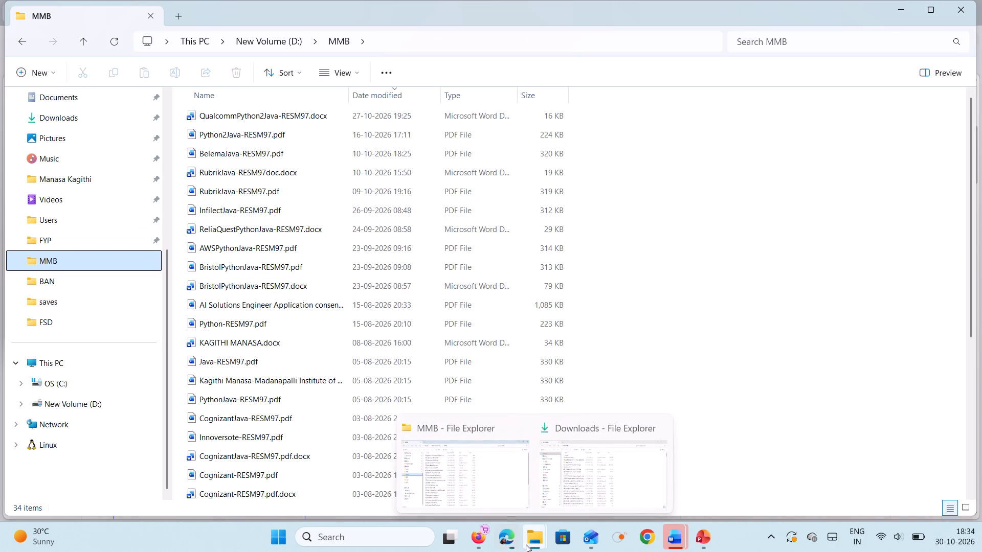
Look through the folder list in the Resume/CV file picker, and return to the MMB folder in File Explorer.
{"action": "left_click", "coordinate": [518, 448]}
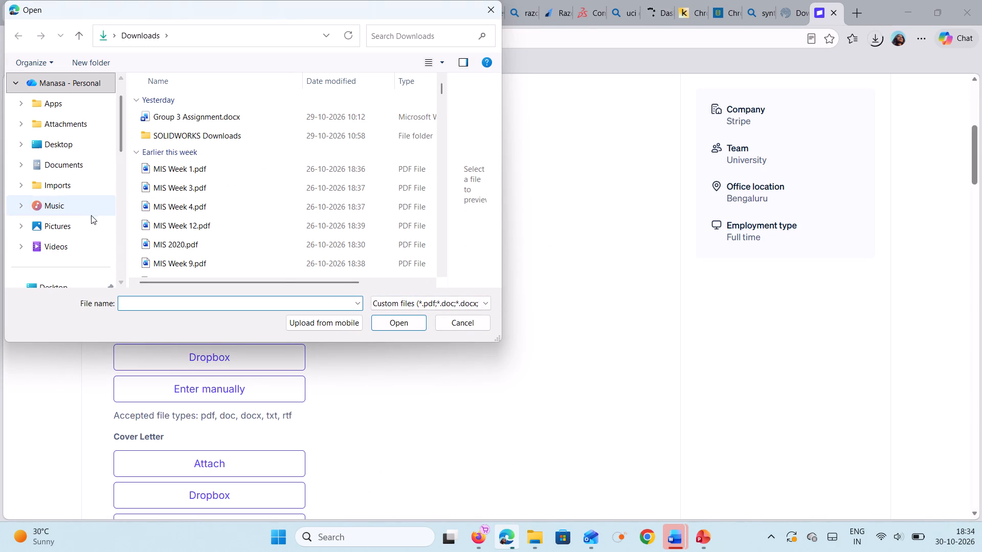
{"action": "scroll", "coordinate": [93, 216], "scroll_direction": "right", "scroll_amount": 2}
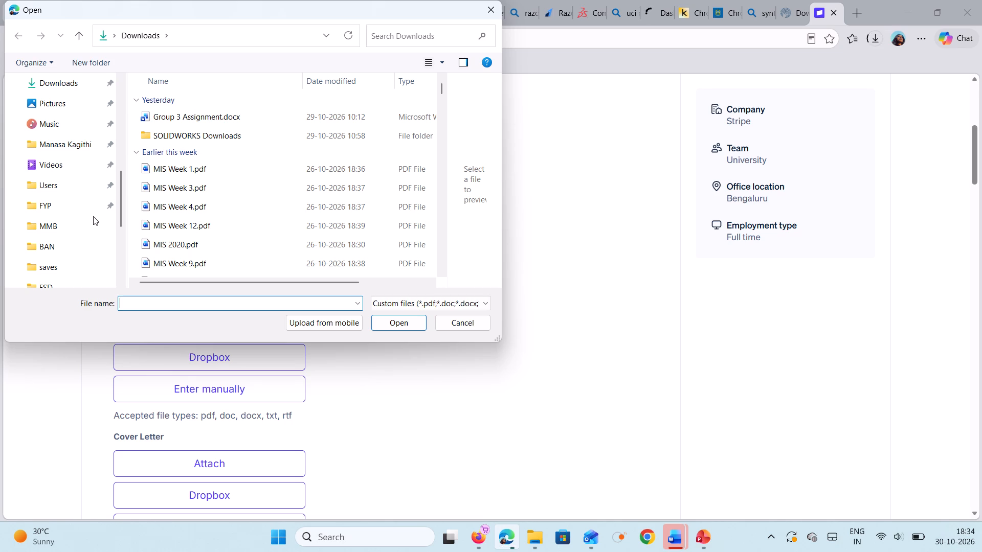
{"action": "scroll", "coordinate": [93, 216], "scroll_direction": "right", "scroll_amount": 1}
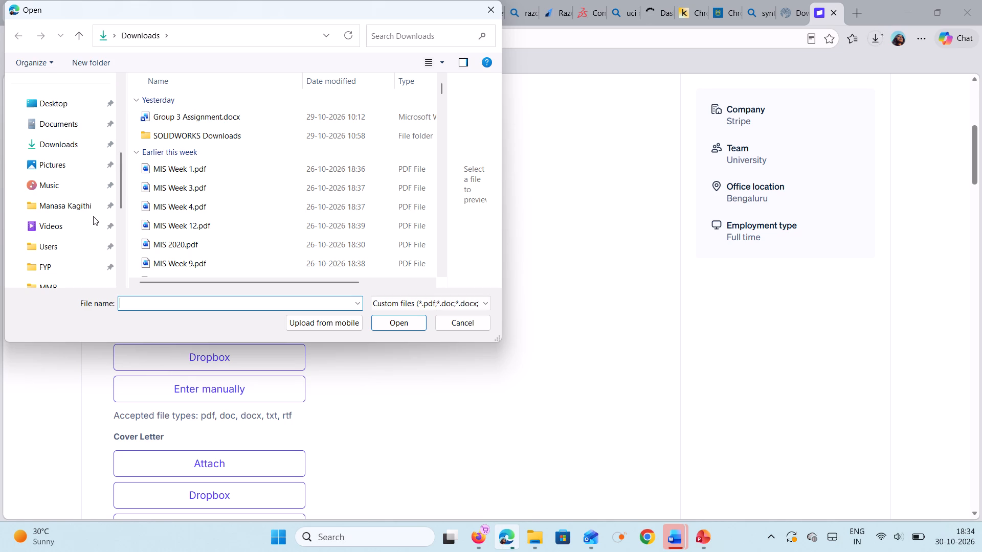
{"action": "scroll", "coordinate": [93, 216], "scroll_direction": "right", "scroll_amount": 1}
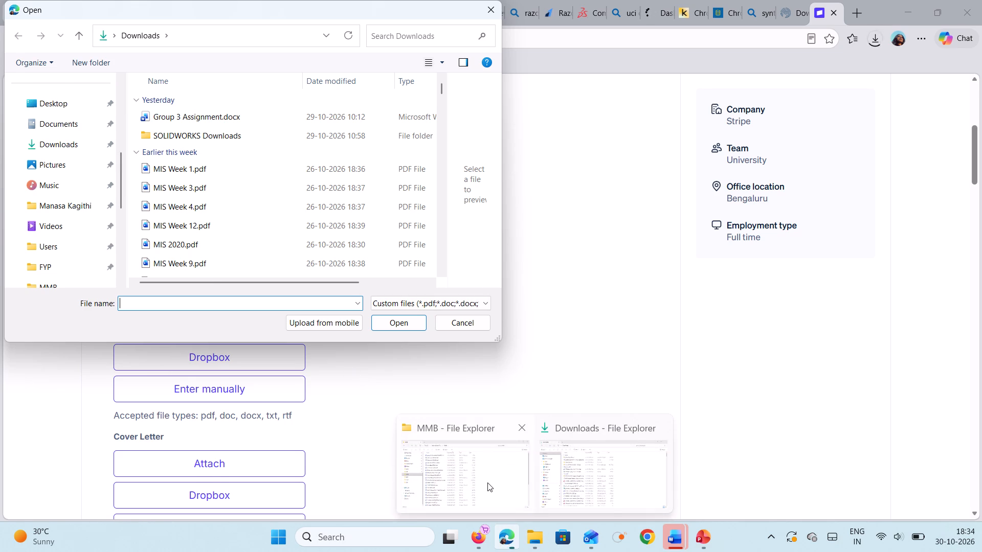
{"action": "left_click", "coordinate": [487, 482]}
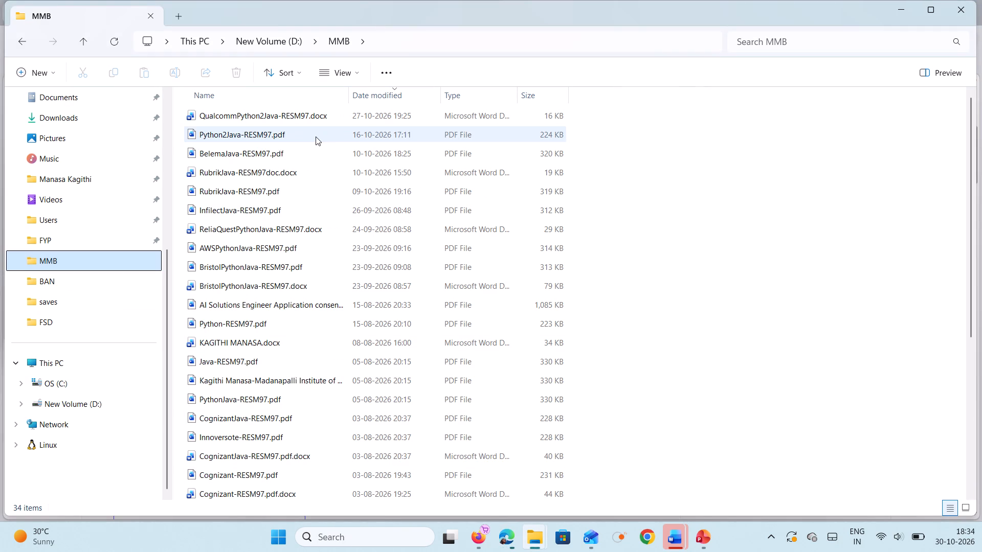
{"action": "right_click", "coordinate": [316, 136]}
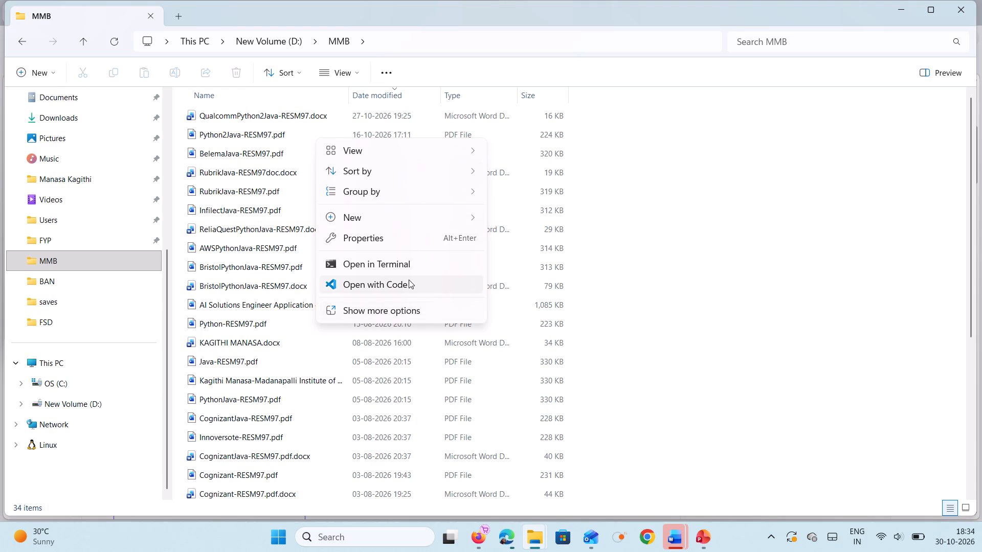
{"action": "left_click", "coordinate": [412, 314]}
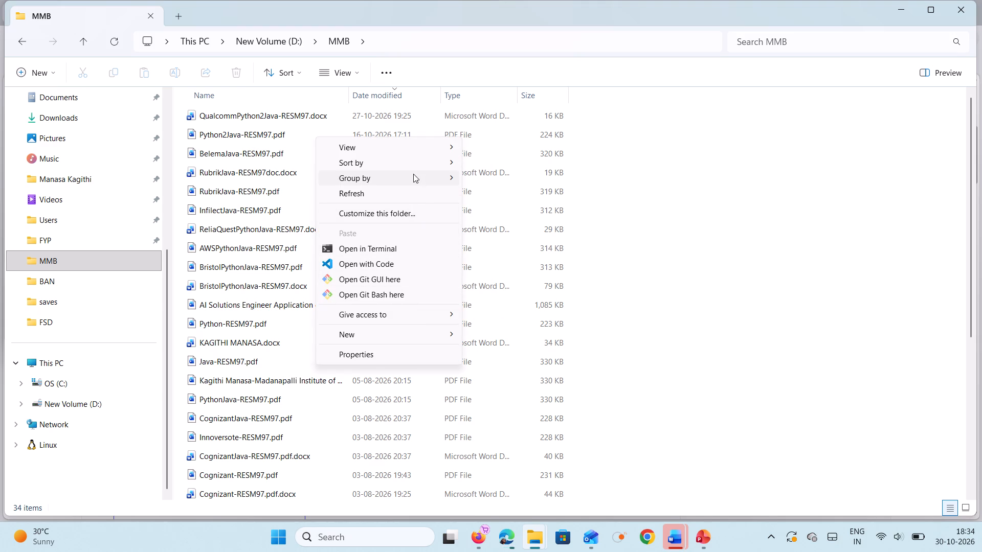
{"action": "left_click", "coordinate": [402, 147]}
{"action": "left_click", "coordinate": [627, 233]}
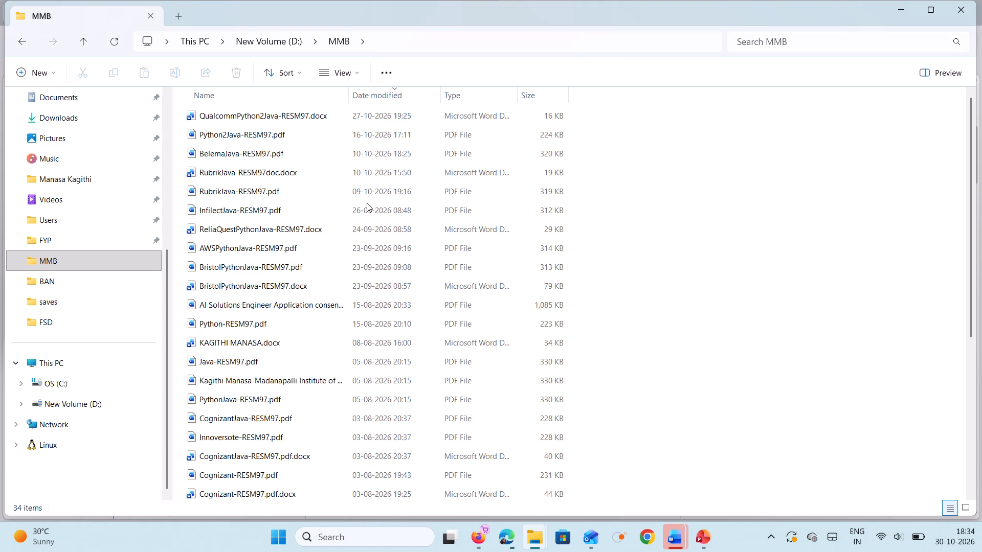
Open the resume Python2Java-RESM97.pdf from the MMB folder in Word.
{"action": "triple_click", "coordinate": [267, 133]}
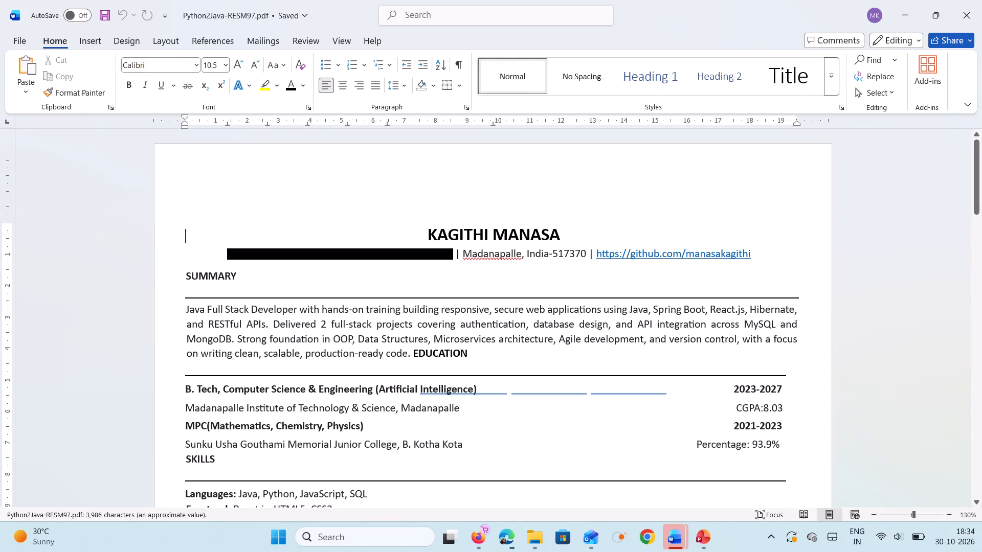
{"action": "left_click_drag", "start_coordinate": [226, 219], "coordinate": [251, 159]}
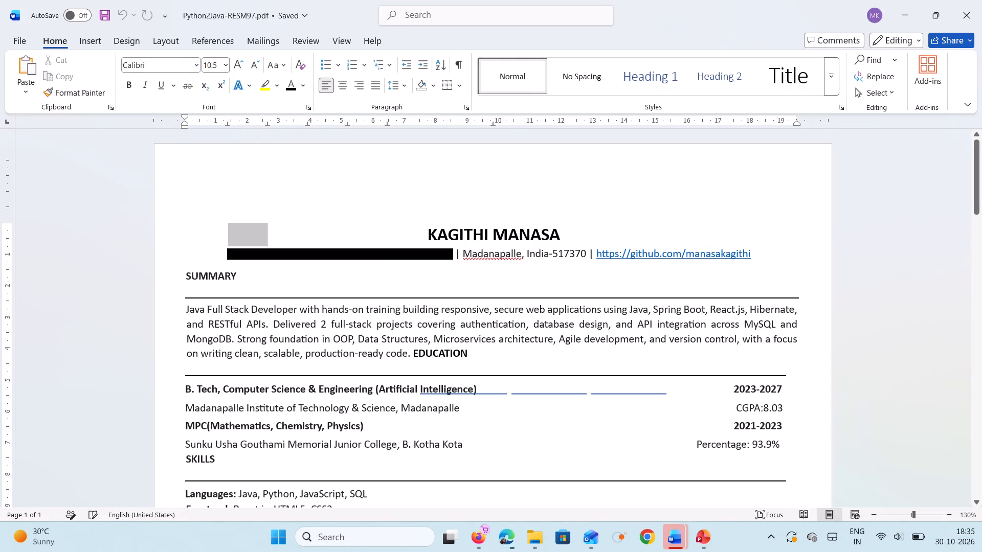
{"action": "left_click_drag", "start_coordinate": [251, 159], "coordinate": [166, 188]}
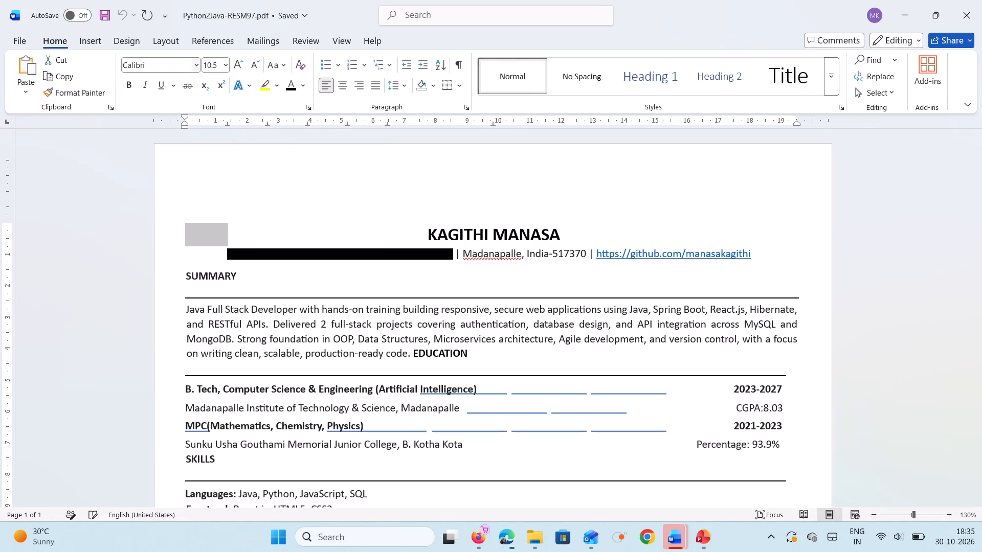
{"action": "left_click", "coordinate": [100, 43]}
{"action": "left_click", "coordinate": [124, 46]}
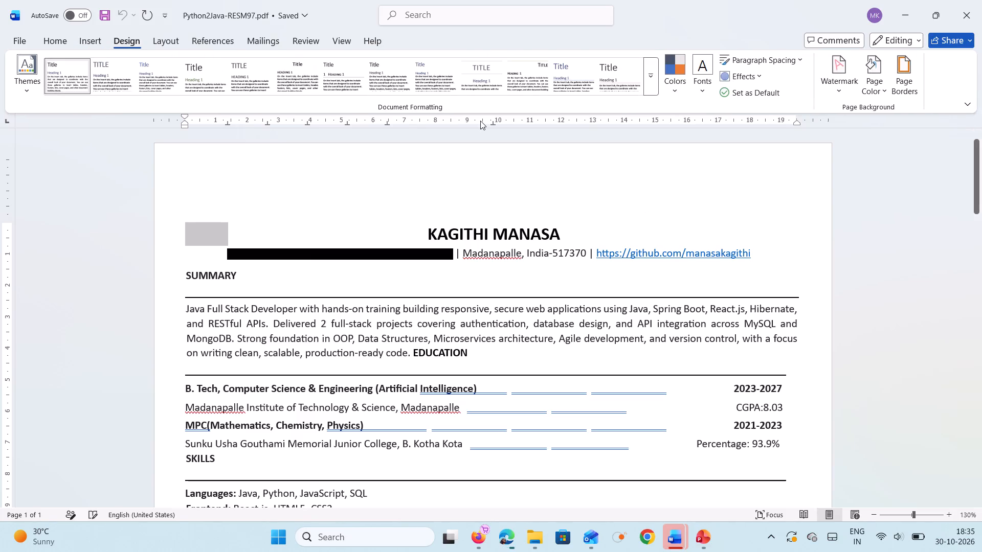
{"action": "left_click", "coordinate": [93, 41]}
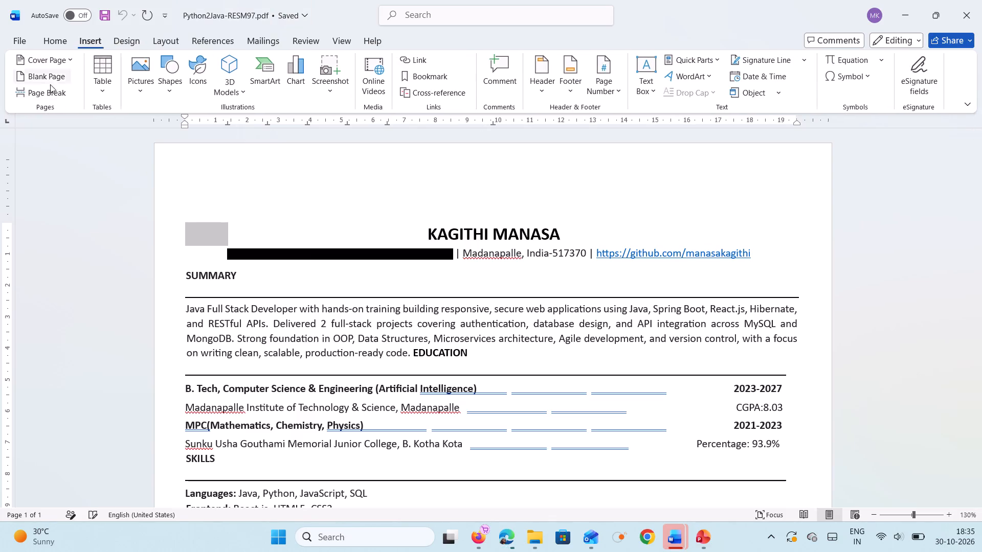
Set the resume's page margins to the Narrow preset, 1.27 cm on all sides.
{"action": "left_click", "coordinate": [172, 43]}
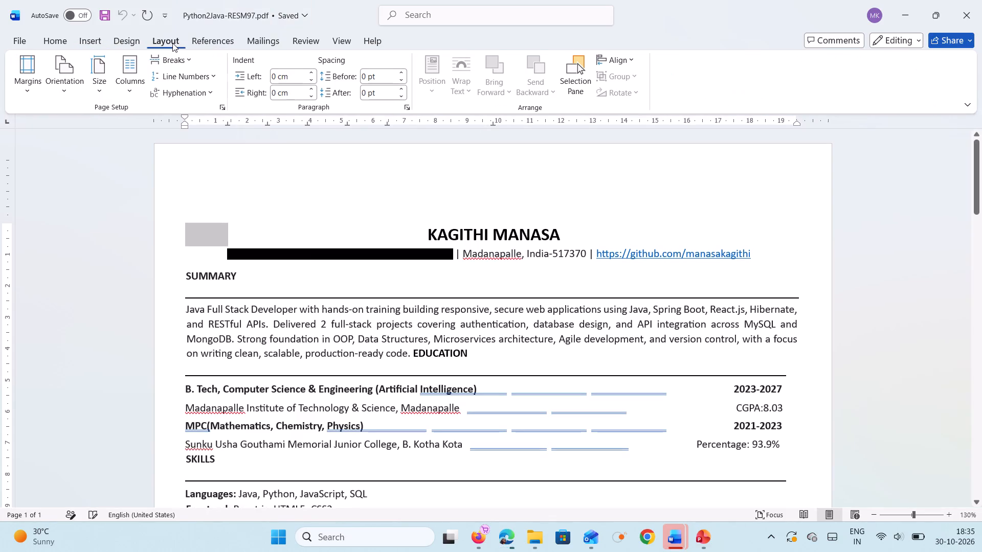
{"action": "left_click", "coordinate": [32, 84]}
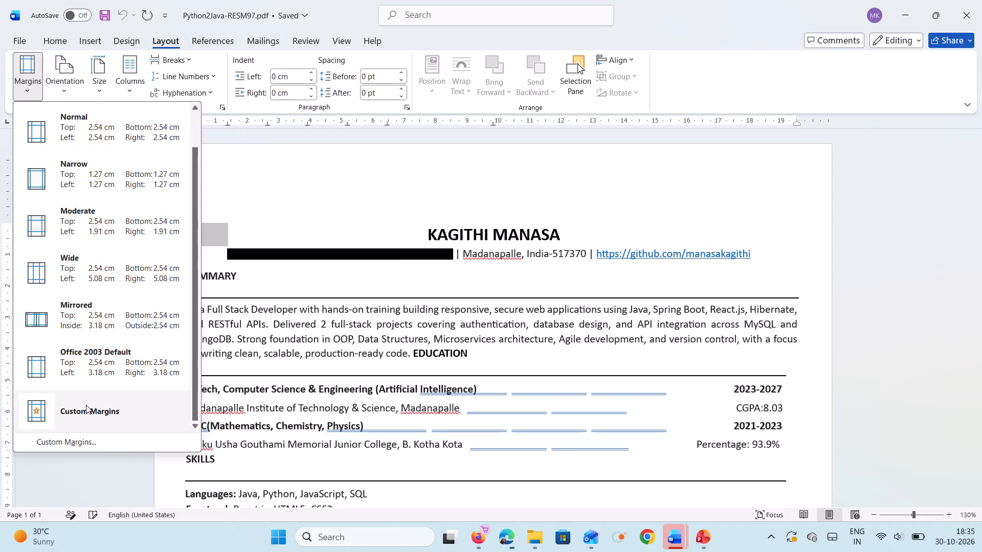
{"action": "left_click", "coordinate": [140, 174]}
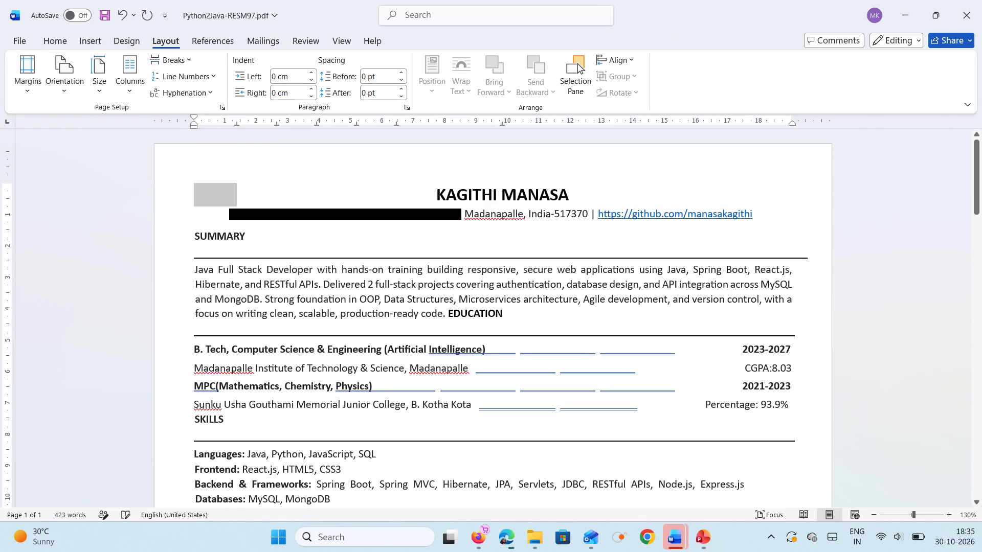
Examine the resume from the education section through certifications to check its content and page layout.
{"action": "left_click", "coordinate": [286, 394]}
{"action": "scroll", "coordinate": [286, 394], "scroll_direction": "down", "scroll_amount": 2}
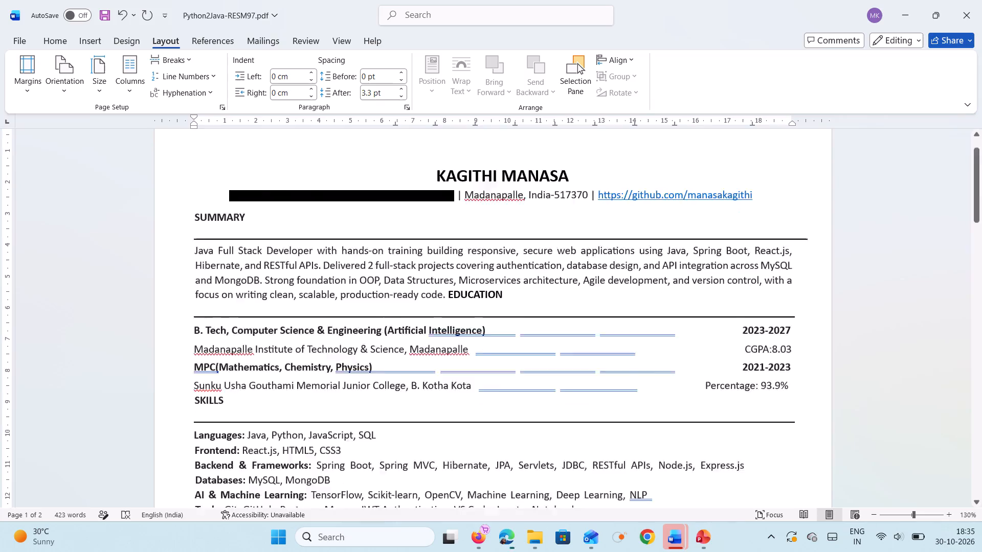
{"action": "scroll", "coordinate": [286, 394], "scroll_direction": "down", "scroll_amount": 6}
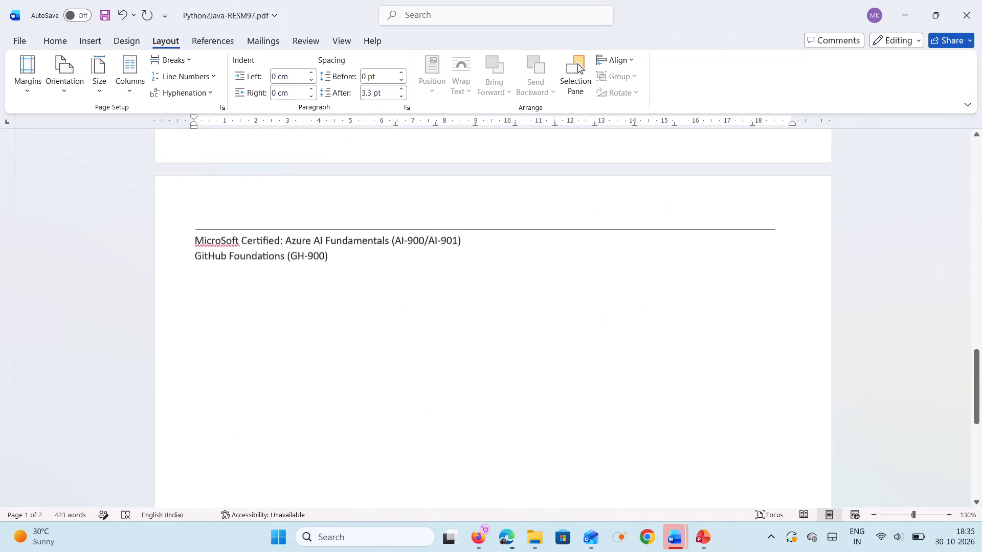
{"action": "scroll", "coordinate": [286, 394], "scroll_direction": "up", "scroll_amount": 2}
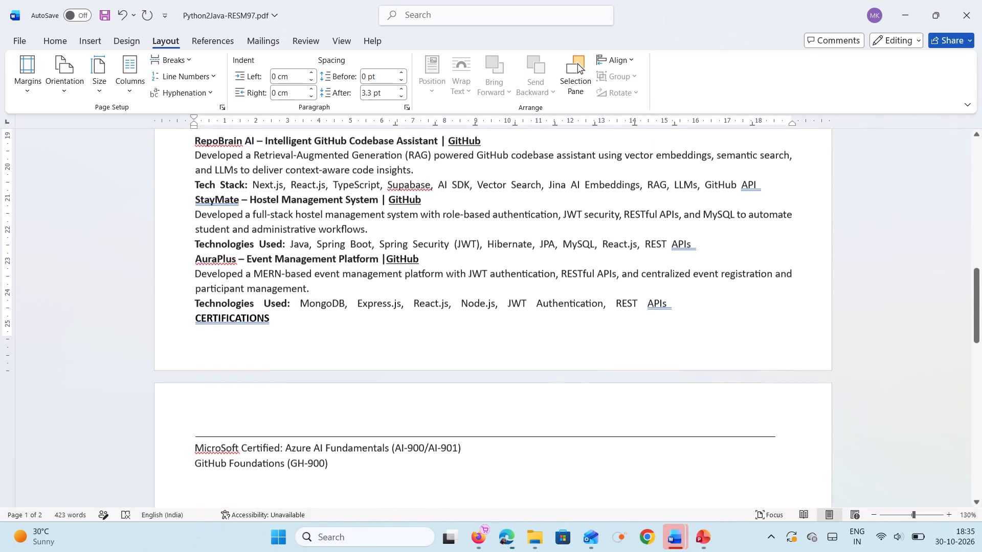
{"action": "scroll", "coordinate": [286, 394], "scroll_direction": "up", "scroll_amount": 1}
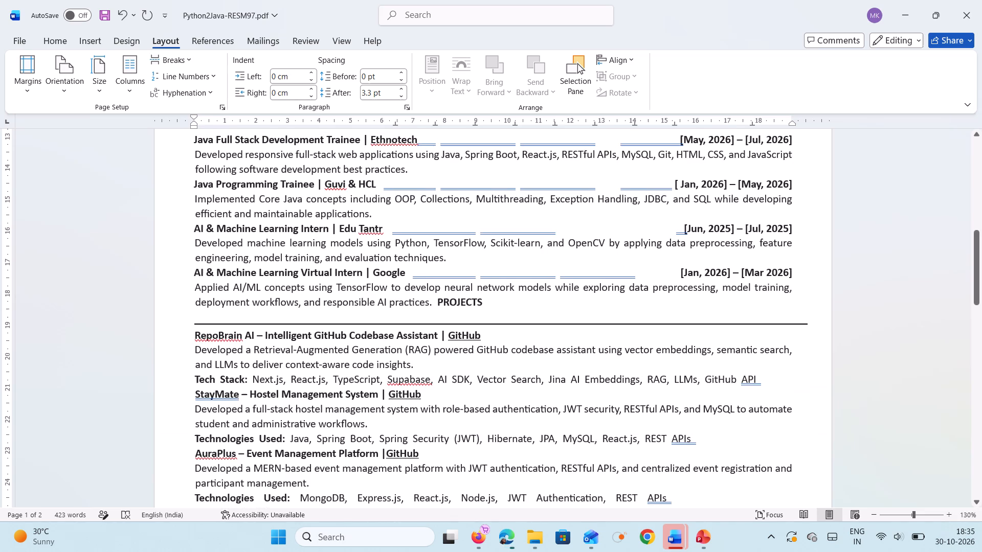
{"action": "scroll", "coordinate": [286, 394], "scroll_direction": "up", "scroll_amount": 1}
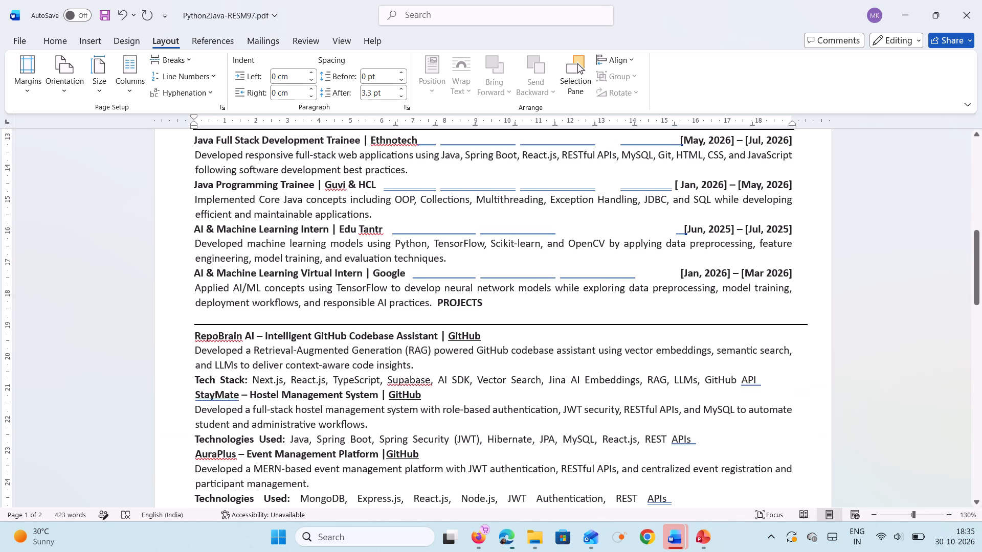
Open the resume BelemaJava-RESM97.pdf from the MMB folder in Word and view its projects and education sections.
{"action": "left_click", "coordinate": [477, 468]}
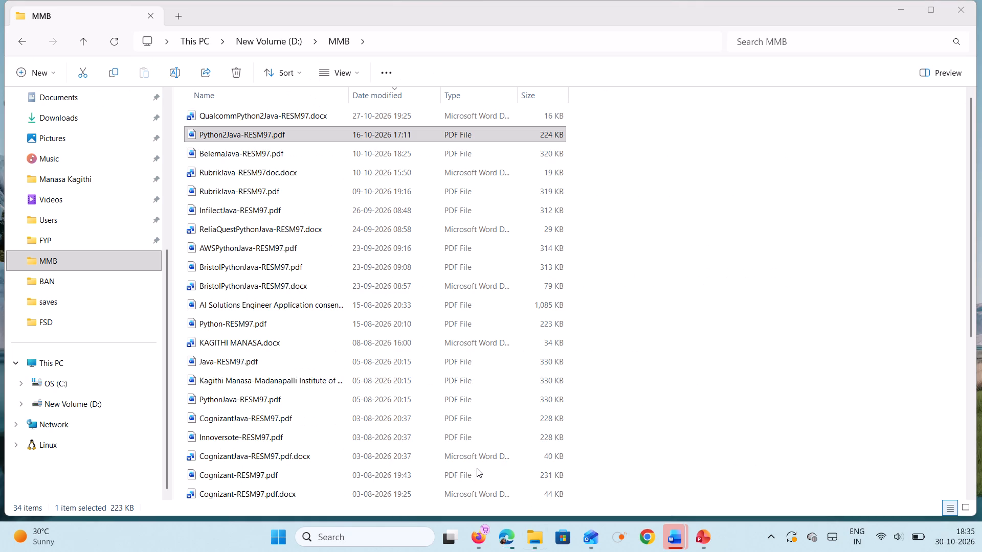
{"action": "double_click", "coordinate": [303, 151]}
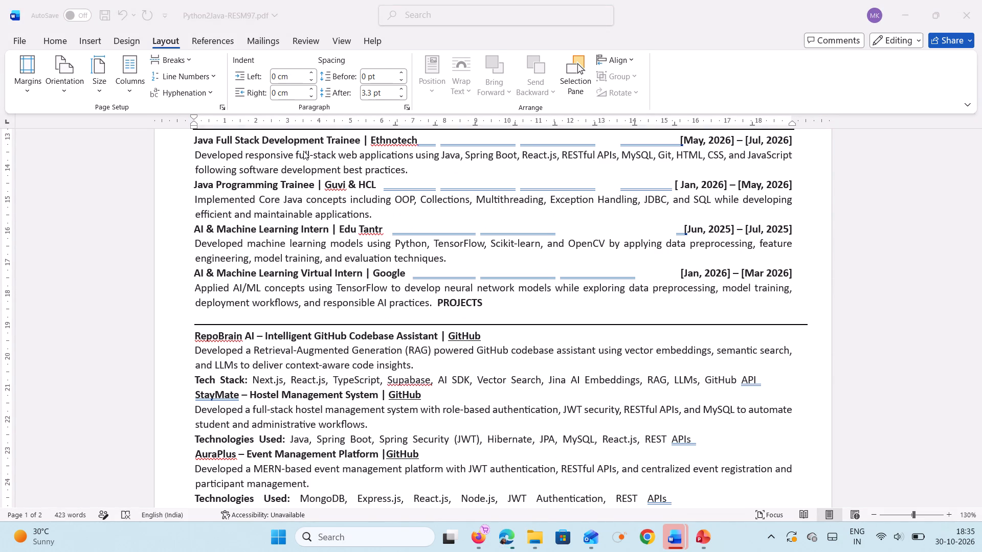
{"action": "scroll", "coordinate": [347, 285], "scroll_direction": "down", "scroll_amount": 4}
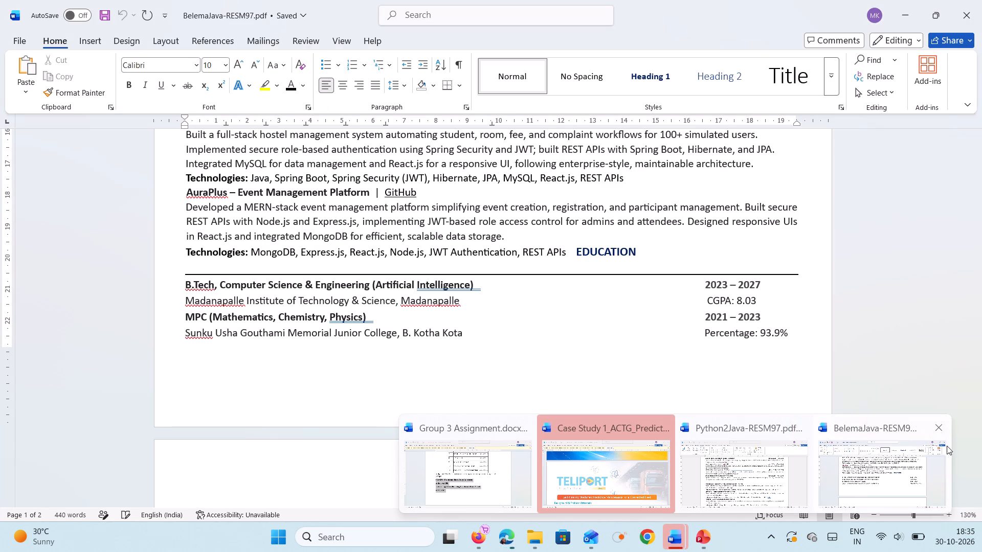
Close the BelemaJava-RESM97.pdf document and return to the Python2Java-RESM97.pdf resume.
{"action": "left_click", "coordinate": [939, 430]}
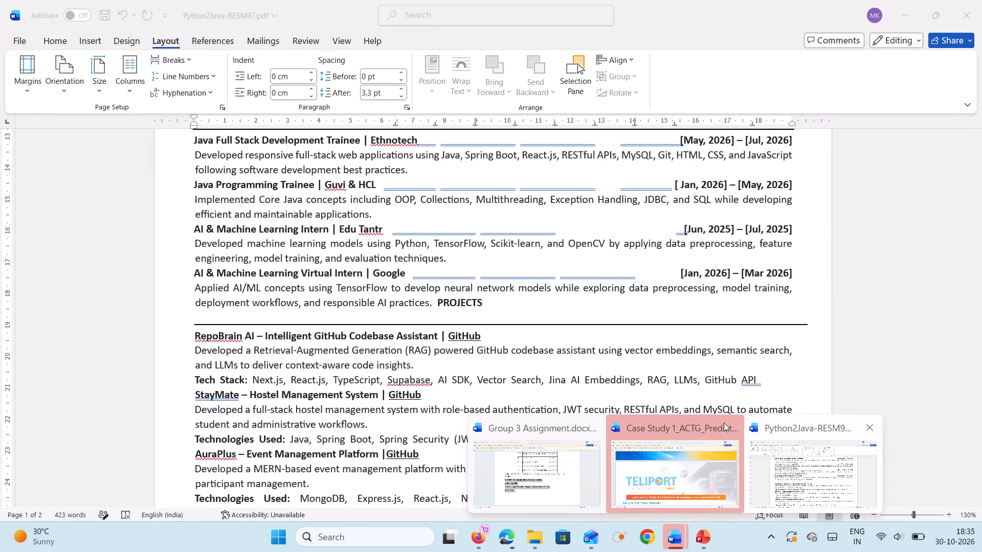
{"action": "left_click", "coordinate": [733, 424]}
{"action": "left_click", "coordinate": [735, 489]}
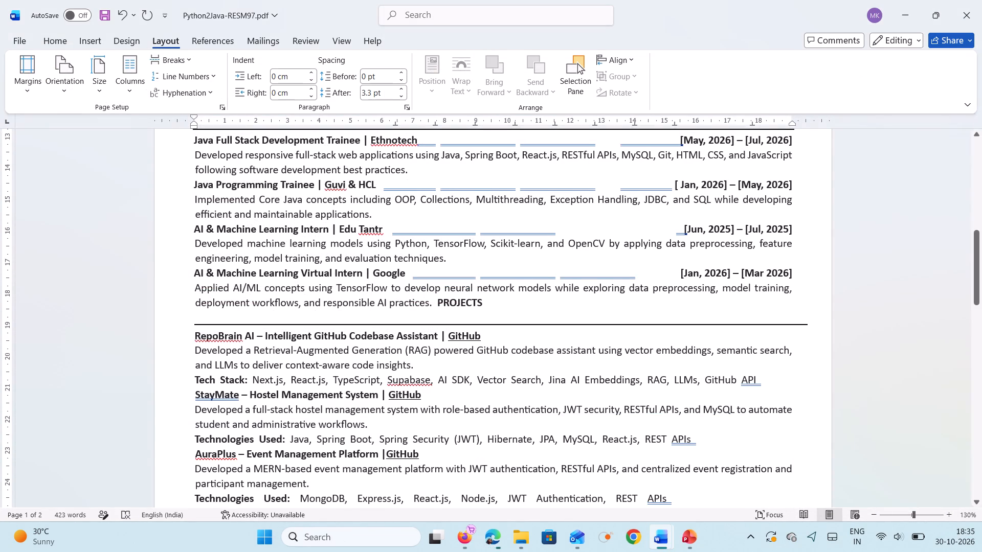
Move the PROJECTS heading onto its own line below the Google virtual internship description.
{"action": "left_click", "coordinate": [434, 303]}
{"action": "key", "text": "Right"}
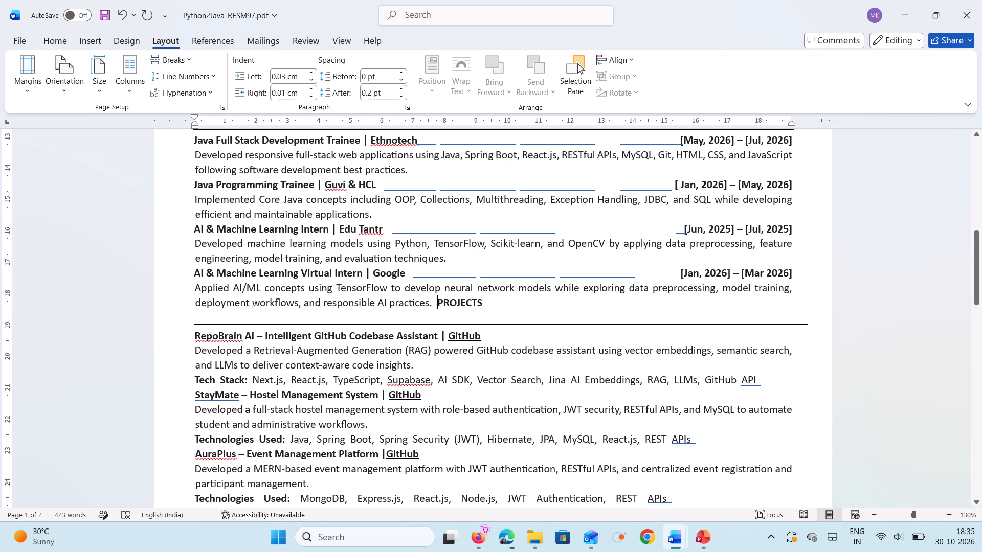
{"action": "key", "text": "Return"}
Try to close the gap between the PROJECTS heading and the horizontal rule beneath it.
{"action": "key", "text": "Down"}
{"action": "key", "text": "BackSpace"}
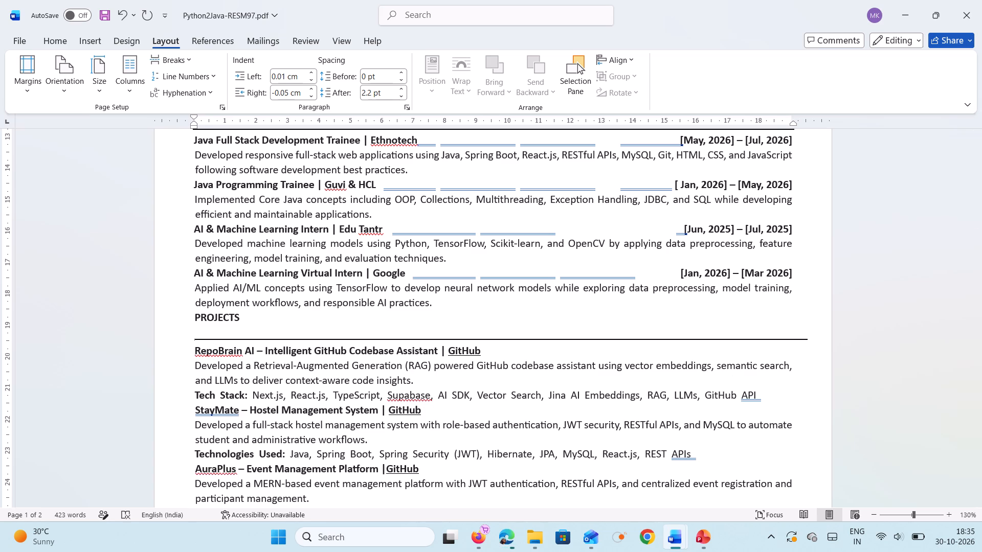
{"action": "key", "text": "BackSpace"}
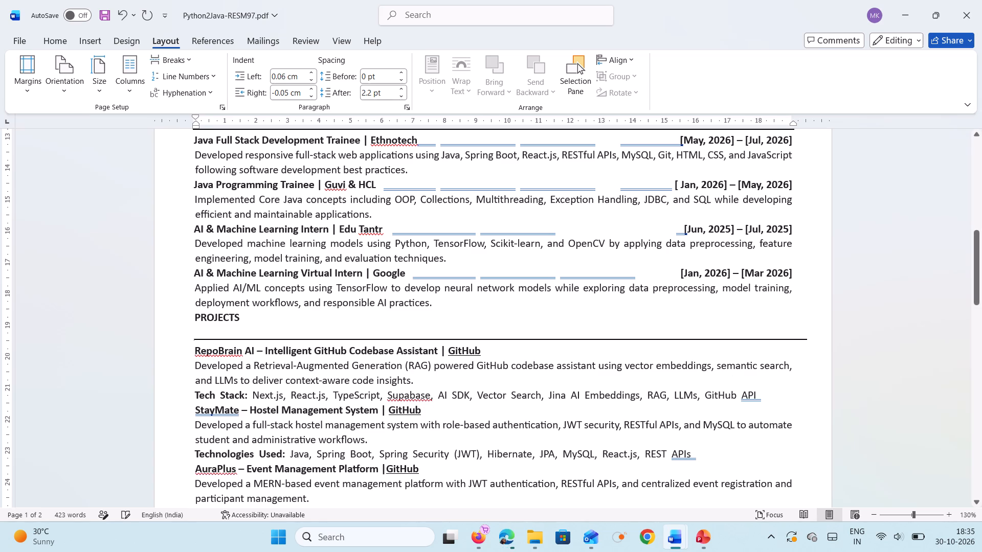
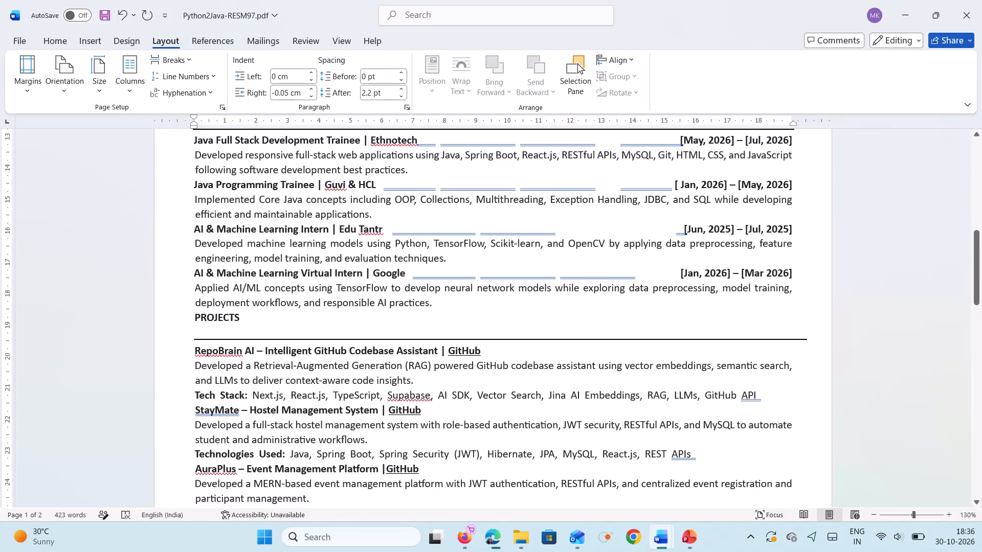
Delete the old horizontal rule and its empty line beneath the SUMMARY heading.
{"action": "scroll", "coordinate": [279, 336], "scroll_direction": "up", "scroll_amount": 1}
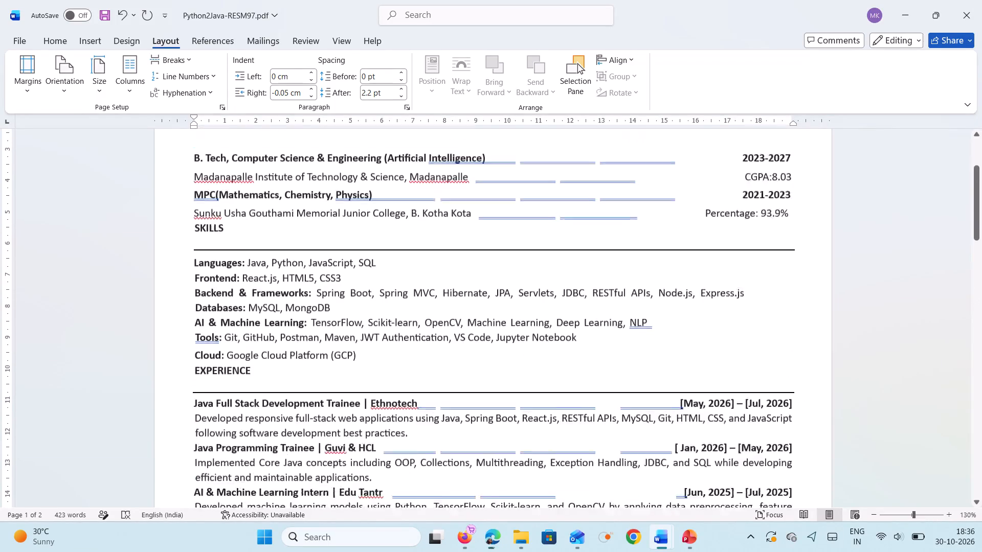
{"action": "scroll", "coordinate": [279, 336], "scroll_direction": "up", "scroll_amount": 1}
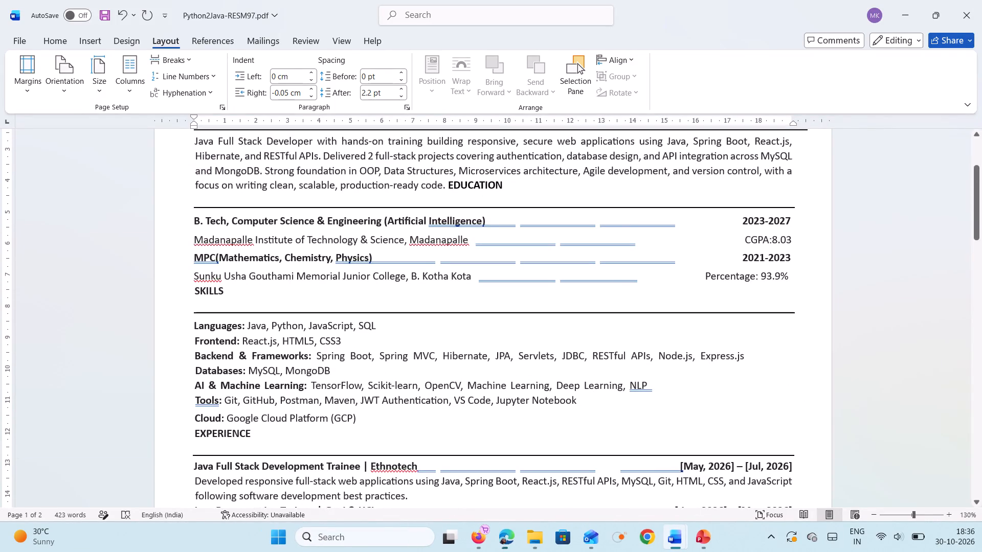
{"action": "scroll", "coordinate": [244, 251], "scroll_direction": "up", "scroll_amount": 1}
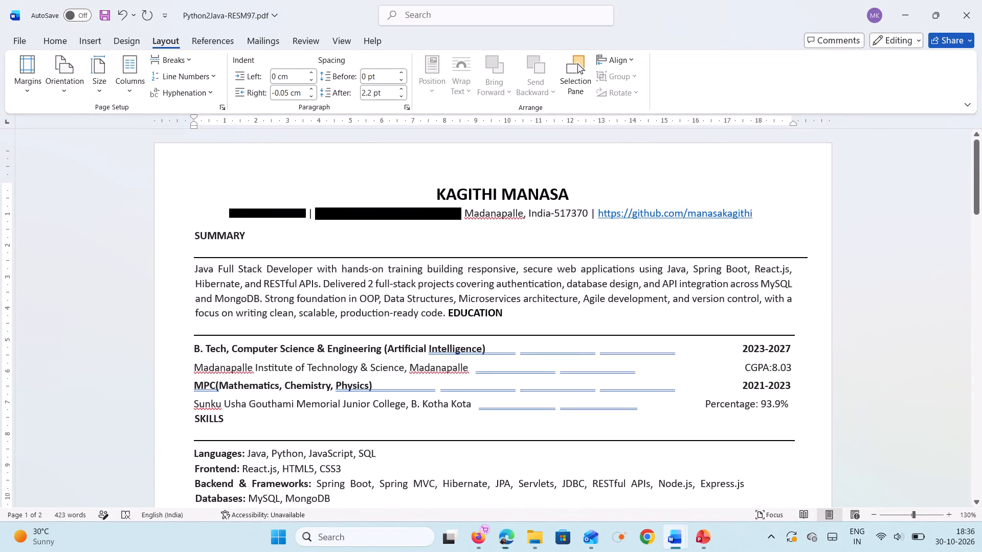
{"action": "left_click", "coordinate": [260, 259]}
{"action": "left_click", "coordinate": [227, 255]}
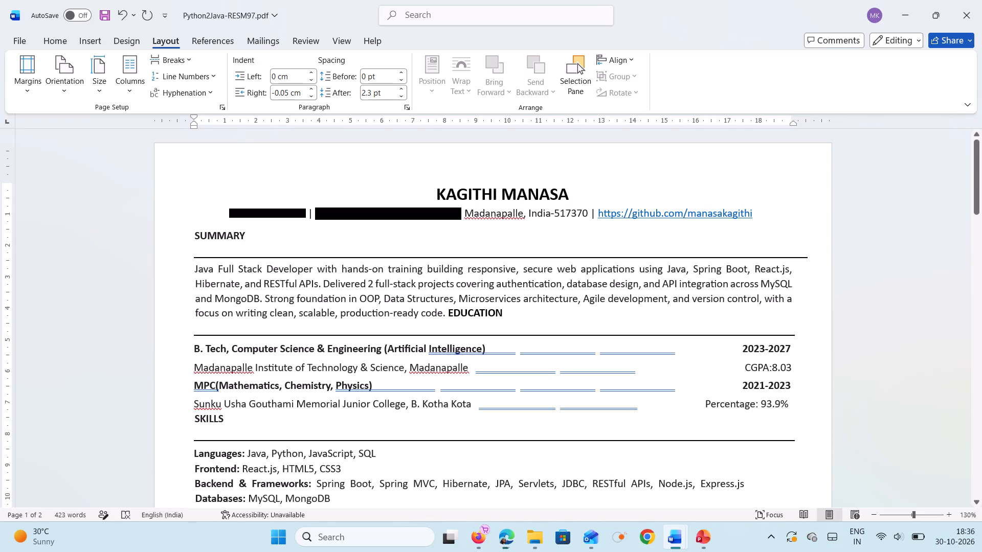
{"action": "left_click_drag", "start_coordinate": [186, 248], "coordinate": [198, 250]}
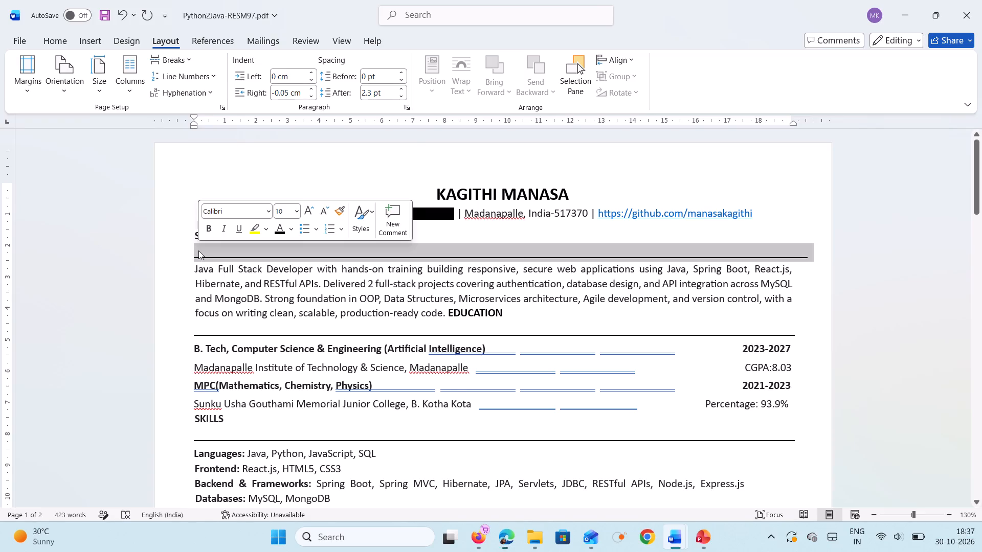
{"action": "key", "text": "Delete"}
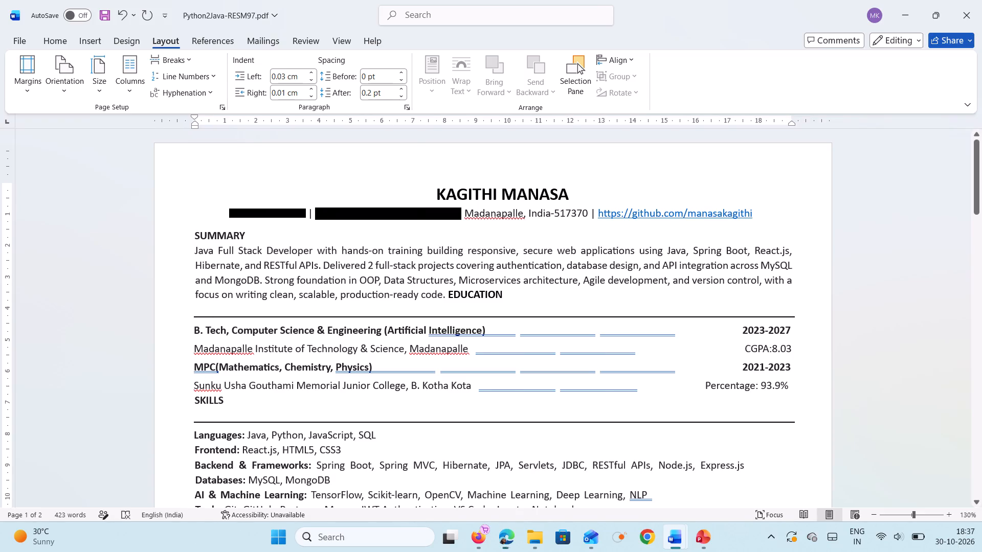
Insert an automatic --- border line directly below the SUMMARY heading.
{"action": "key", "text": "Up"}
{"action": "key", "text": "Right"}
{"action": "key", "text": "Right"}
{"action": "key", "text": "Right"}
{"action": "key", "text": "Right"}
{"action": "key", "text": "Right"}
{"action": "key", "text": "Right"}
{"action": "key", "text": "Right"}
{"action": "key", "text": "Right"}
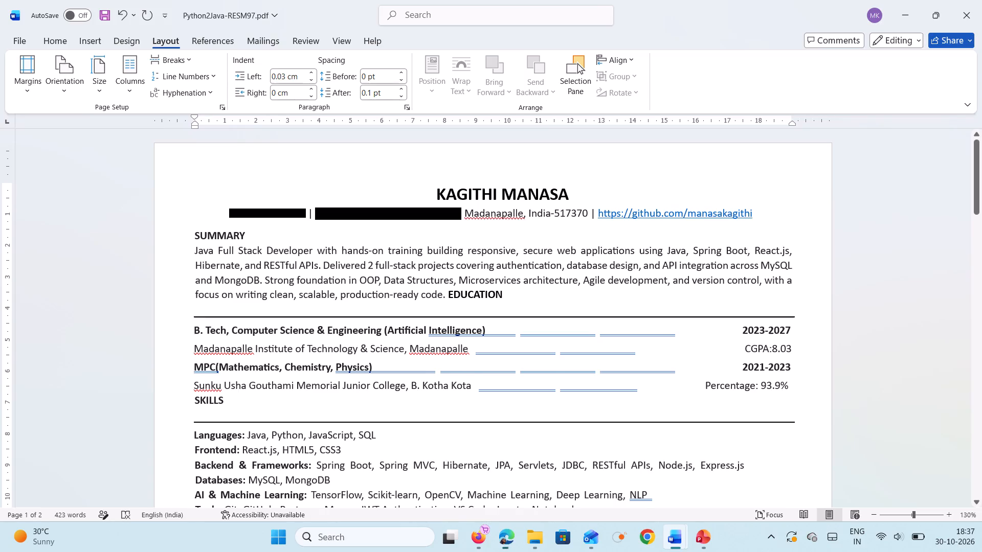
{"action": "key", "text": "Return"}
{"action": "type", "text": "---"}
{"action": "key", "text": "Return"}
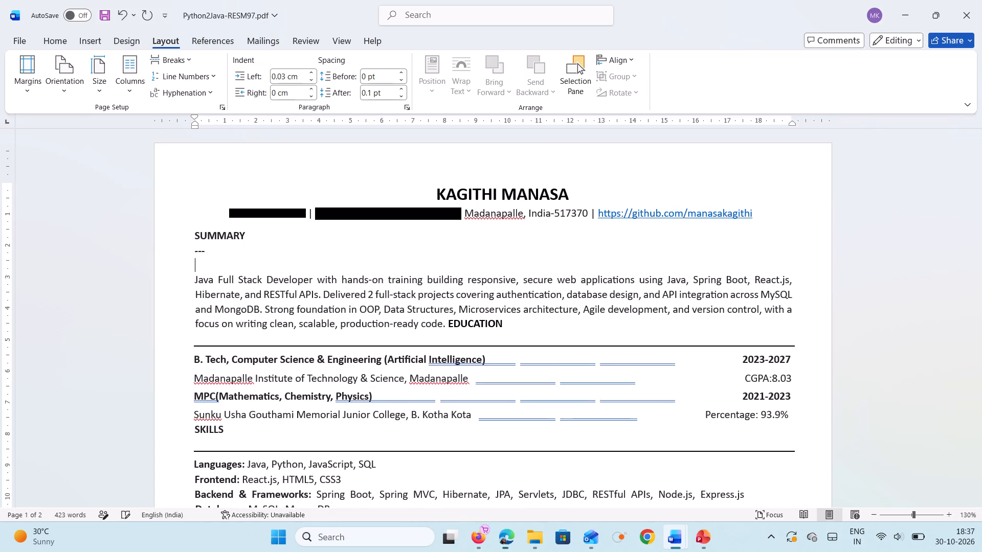
Remove the blank line between the new SUMMARY border line and the summary paragraph.
{"action": "key", "text": "Down"}
{"action": "key", "text": "BackSpace"}
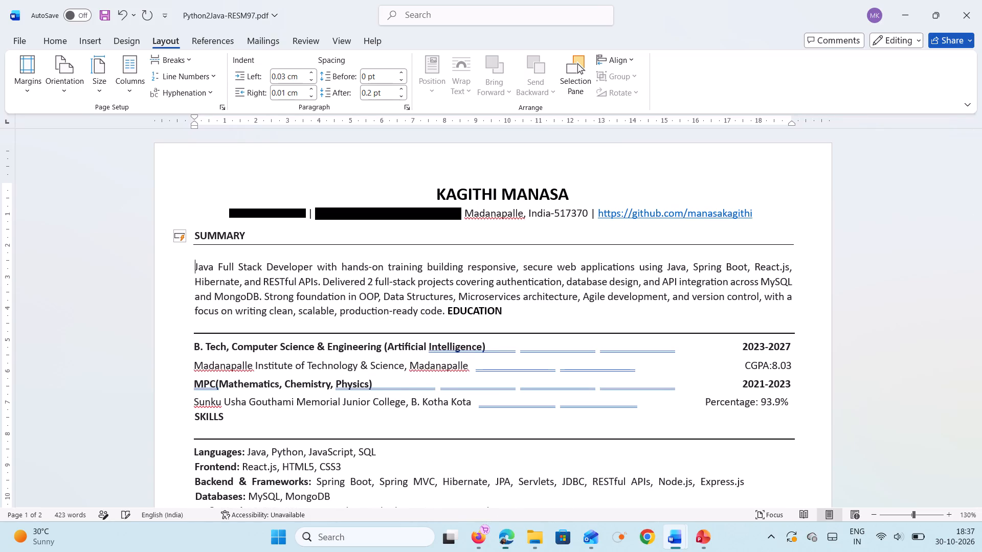
{"action": "key", "text": "BackSpace"}
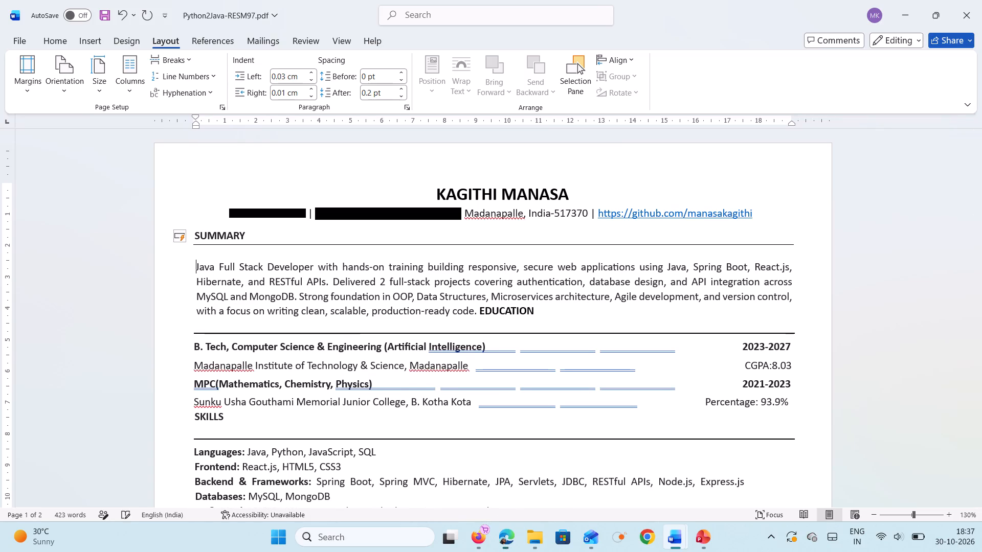
{"action": "key", "text": "BackSpace"}
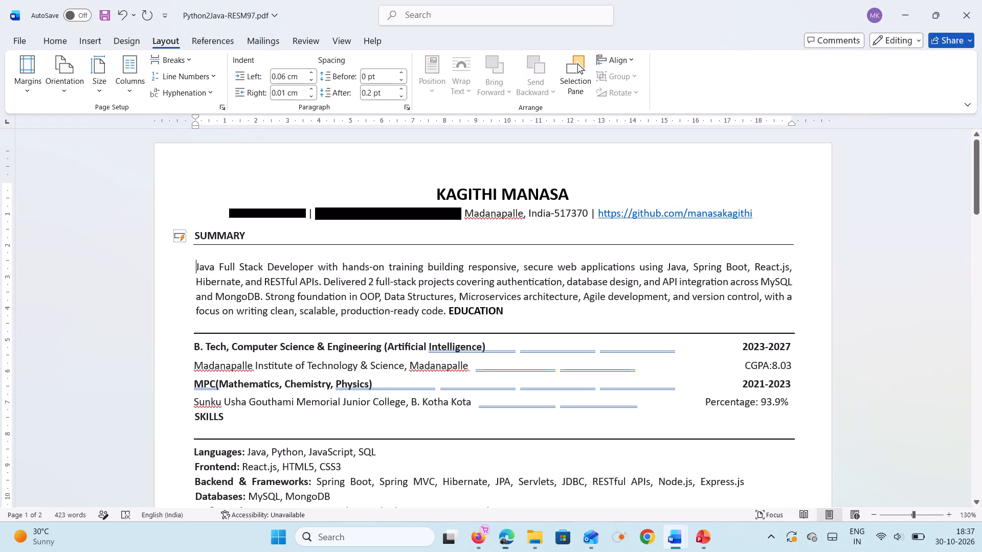
{"action": "key", "text": "BackSpace"}
{"action": "key", "text": "BackSpace"}
{"action": "key", "text": "BackSpace"}
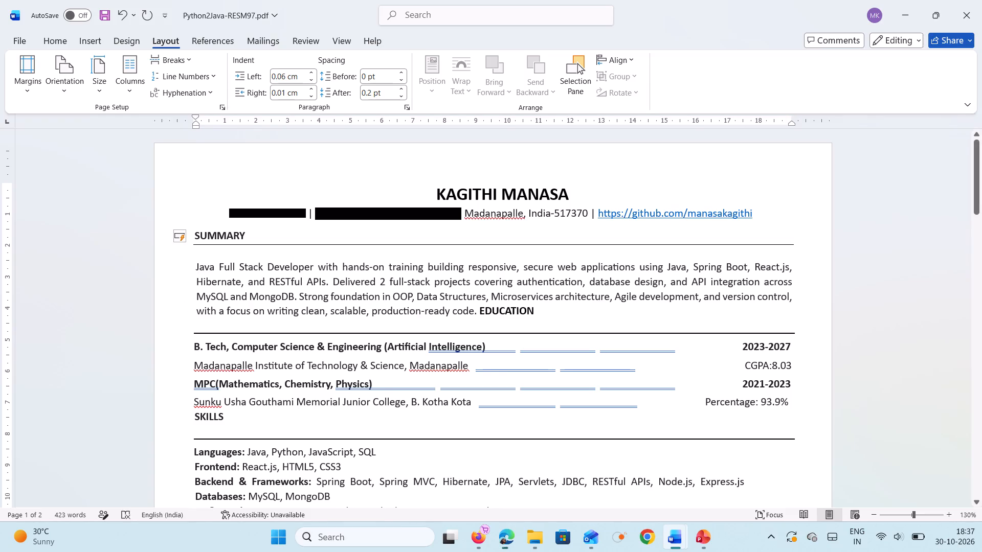
{"action": "left_click_drag", "start_coordinate": [194, 263], "coordinate": [195, 255]}
{"action": "left_click_drag", "start_coordinate": [195, 255], "coordinate": [194, 256]}
{"action": "key", "text": "BackSpace"}
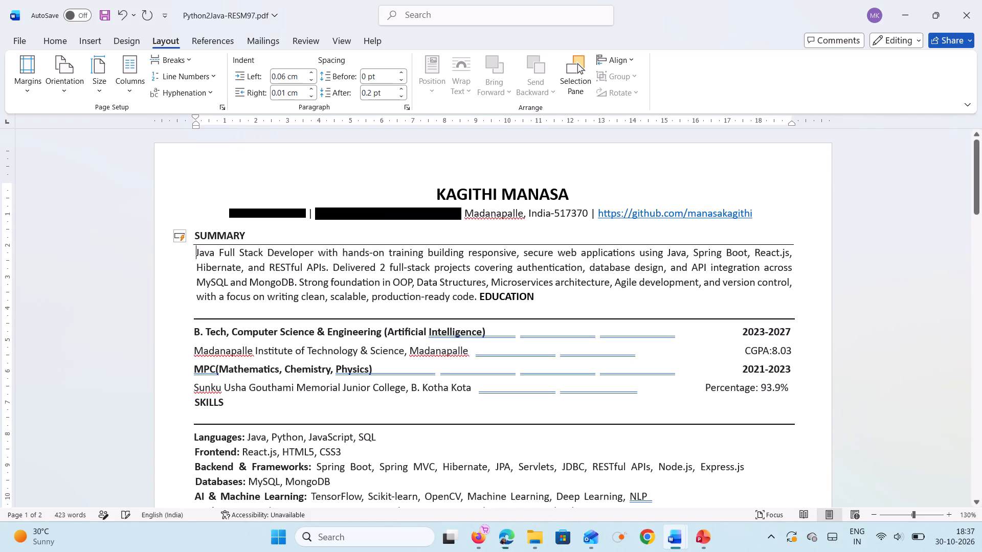
Move the EDUCATION heading onto its own line below the summary paragraph.
{"action": "left_click", "coordinate": [480, 297]}
{"action": "key", "text": "Return"}
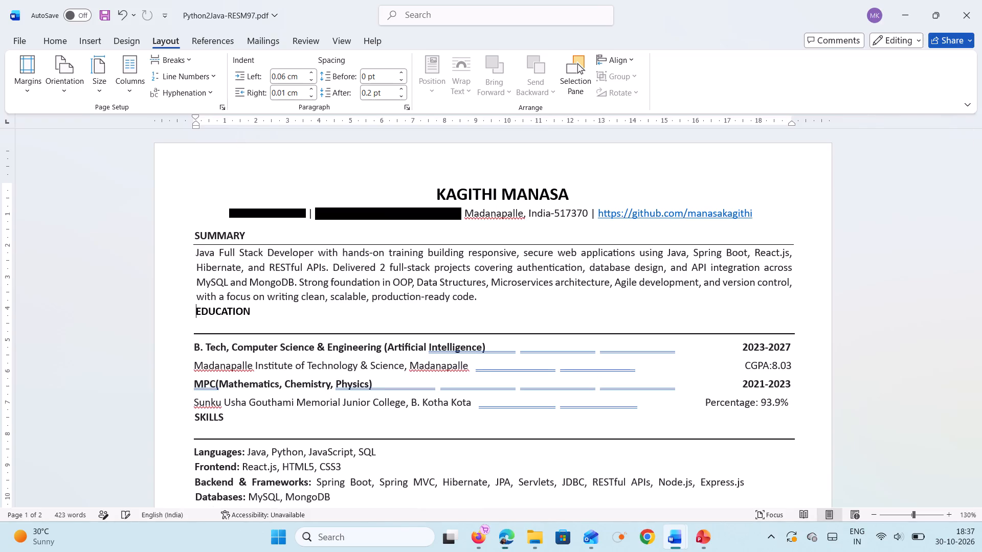
Replace the horizontal rule beneath the EDUCATION heading with an automatic --- border line, leaving no blank line before the B. Tech entry.
{"action": "key", "text": "Down"}
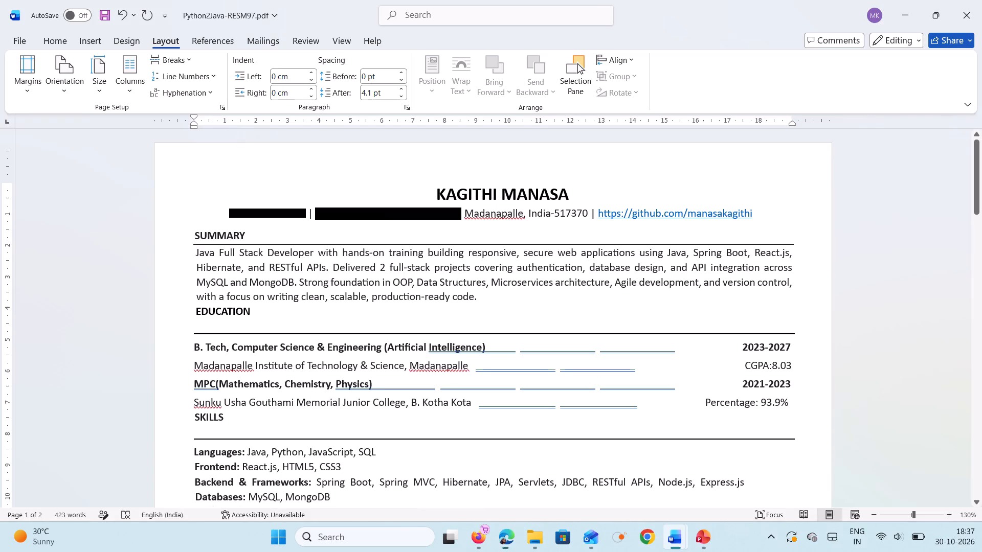
{"action": "left_click", "coordinate": [489, 334]}
{"action": "left_click", "coordinate": [488, 334]}
{"action": "left_click_drag", "start_coordinate": [488, 334], "coordinate": [494, 325]}
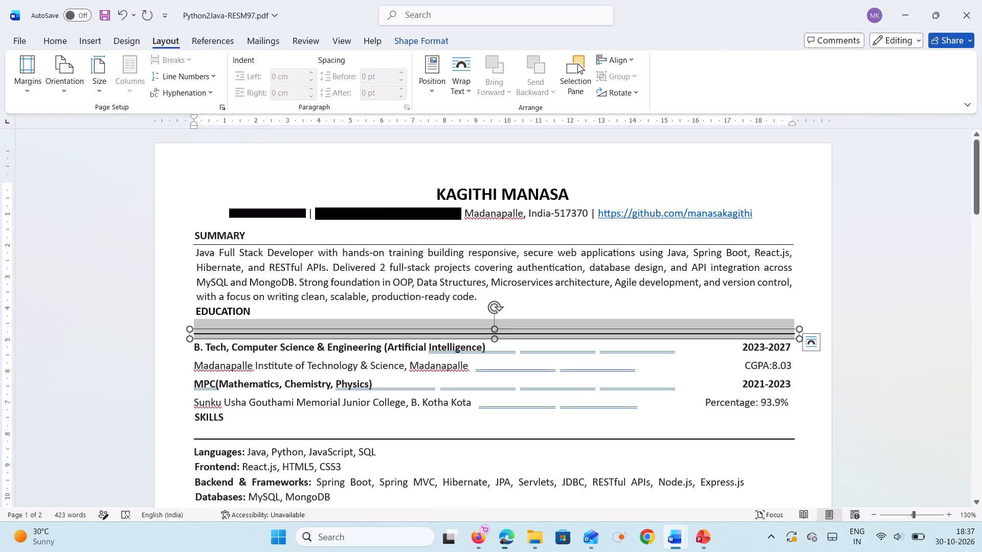
{"action": "key", "text": "Delete"}
{"action": "key", "text": "BackSpace"}
{"action": "key", "text": "BackSpace"}
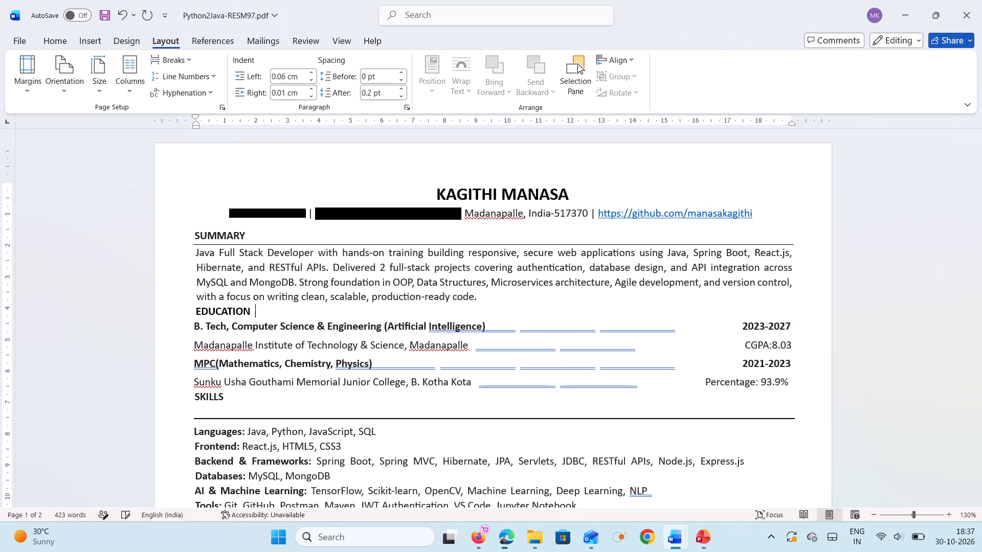
{"action": "key", "text": "BackSpace"}
{"action": "key", "text": "Return"}
{"action": "type", "text": "---"}
{"action": "key", "text": "Return"}
{"action": "key", "text": "Down"}
{"action": "key", "text": "BackSpace"}
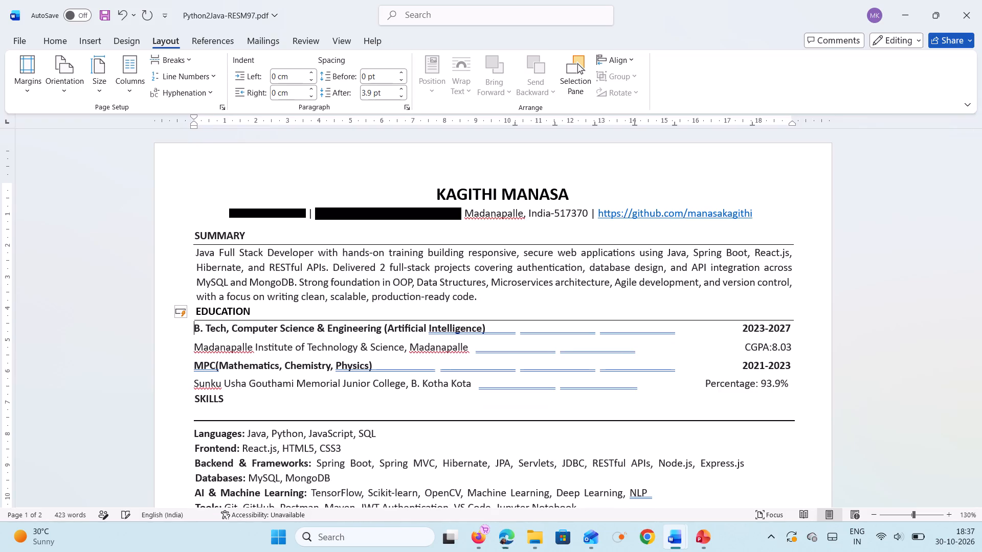
Reduce the small left indents of the EDUCATION heading, the summary paragraph and the SUMMARY heading, keeping SUMMARY on its own line.
{"action": "key", "text": "Up"}
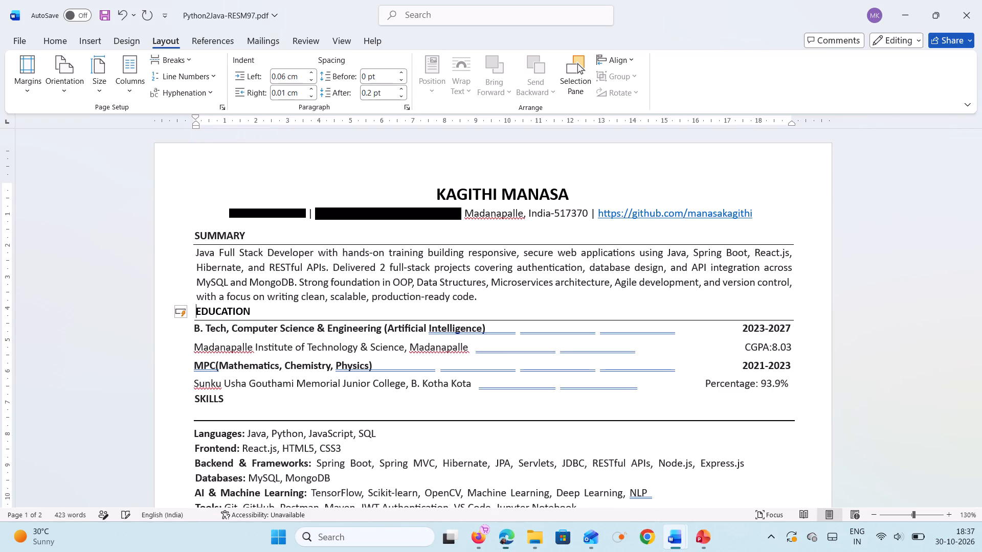
{"action": "key", "text": "BackSpace"}
{"action": "key", "text": "Up"}
{"action": "key", "text": "Up"}
{"action": "key", "text": "Up"}
{"action": "key", "text": "Up"}
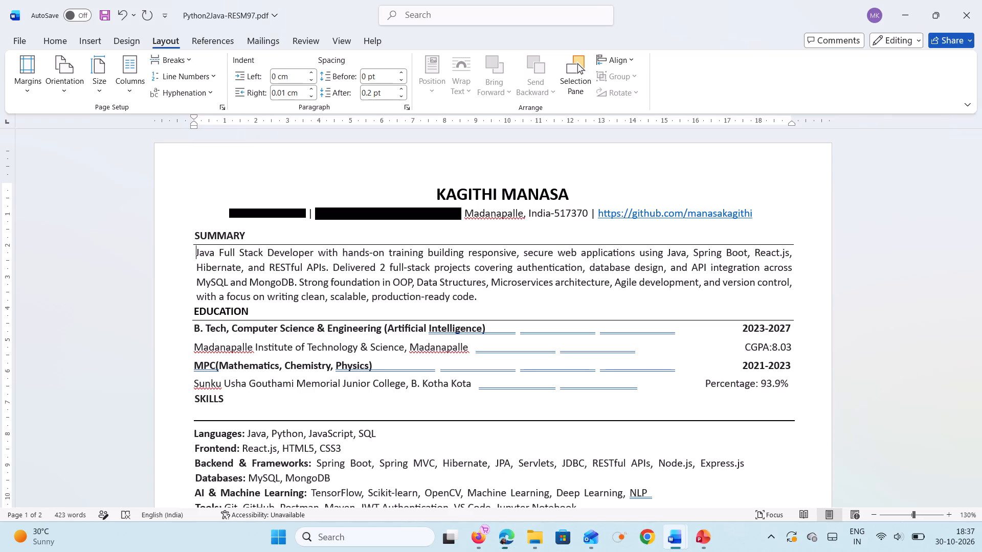
{"action": "key", "text": "BackSpace"}
{"action": "key", "text": "Up"}
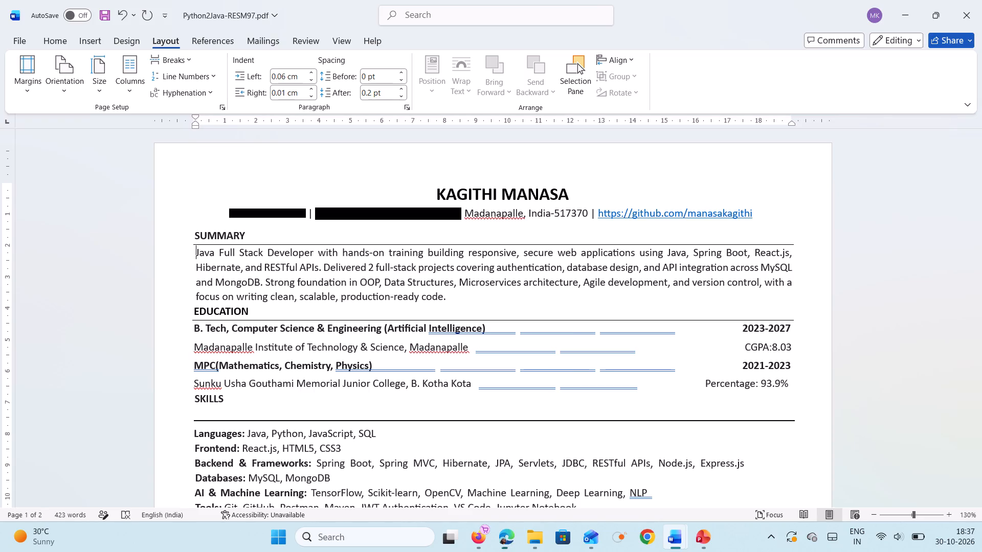
{"action": "key", "text": "BackSpace"}
{"action": "key", "text": "BackSpace"}
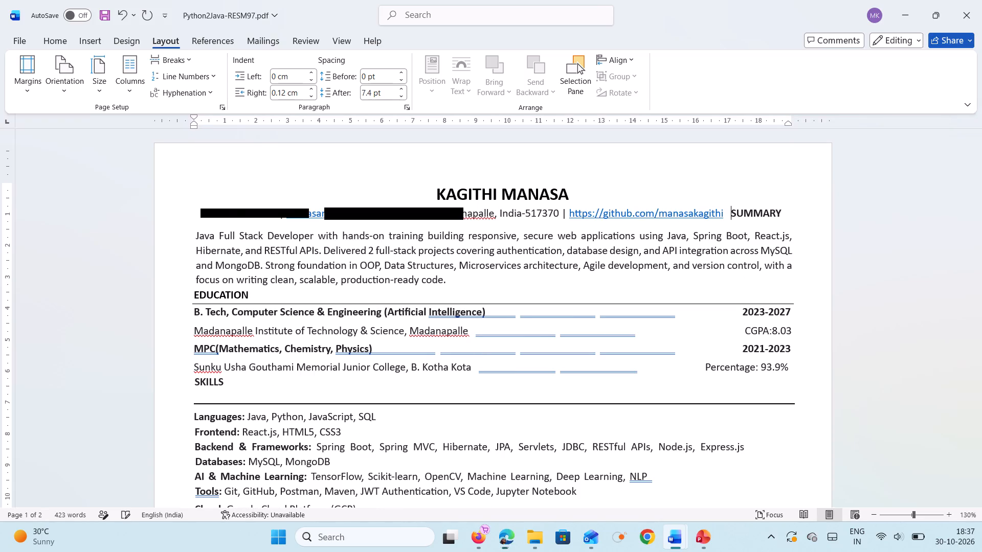
{"action": "key", "text": "ctrl+z"}
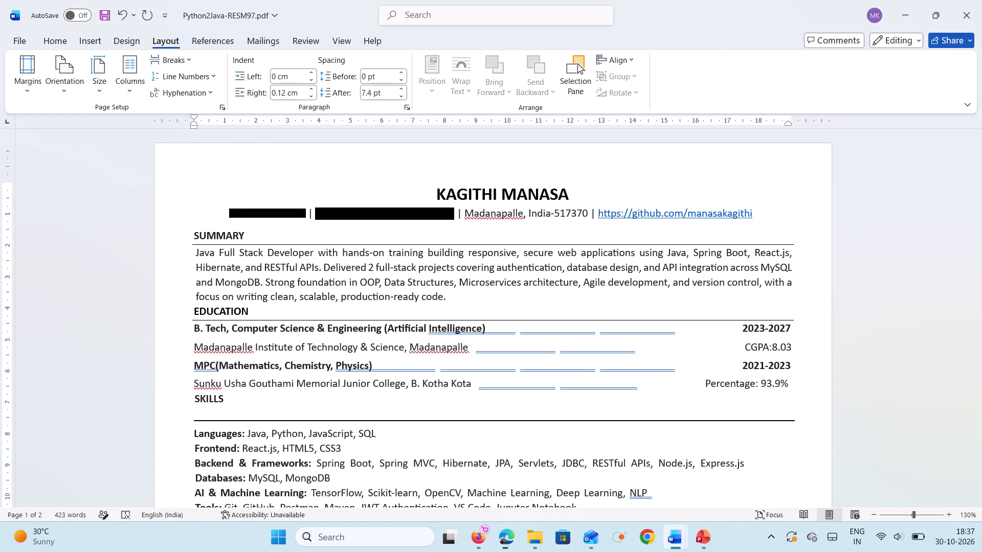
Replace the horizontal rule beneath the SKILLS heading with an automatic --- border line, leaving no blank line before the Languages entry.
{"action": "left_click", "coordinate": [219, 409]}
{"action": "double_click", "coordinate": [219, 420]}
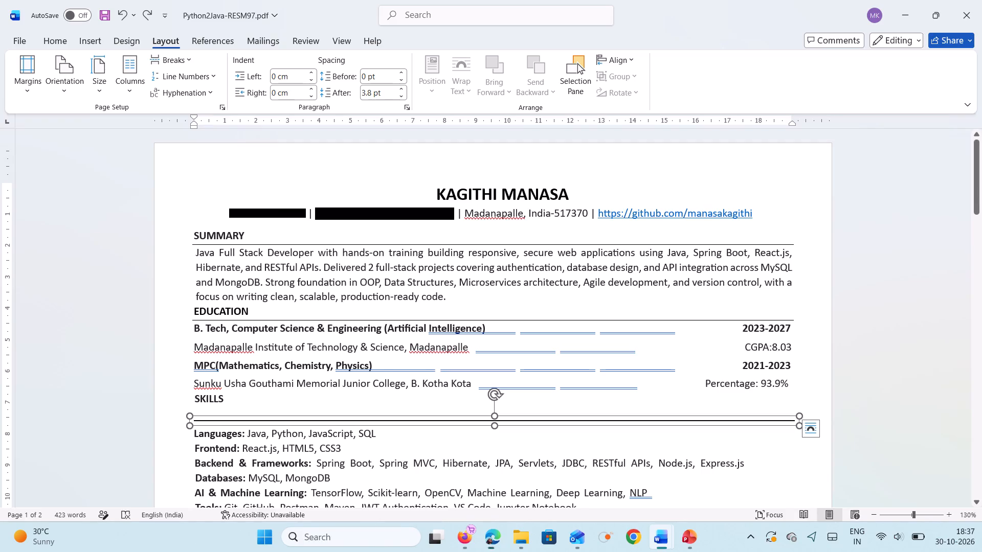
{"action": "key", "text": "Delete"}
{"action": "key", "text": "BackSpace"}
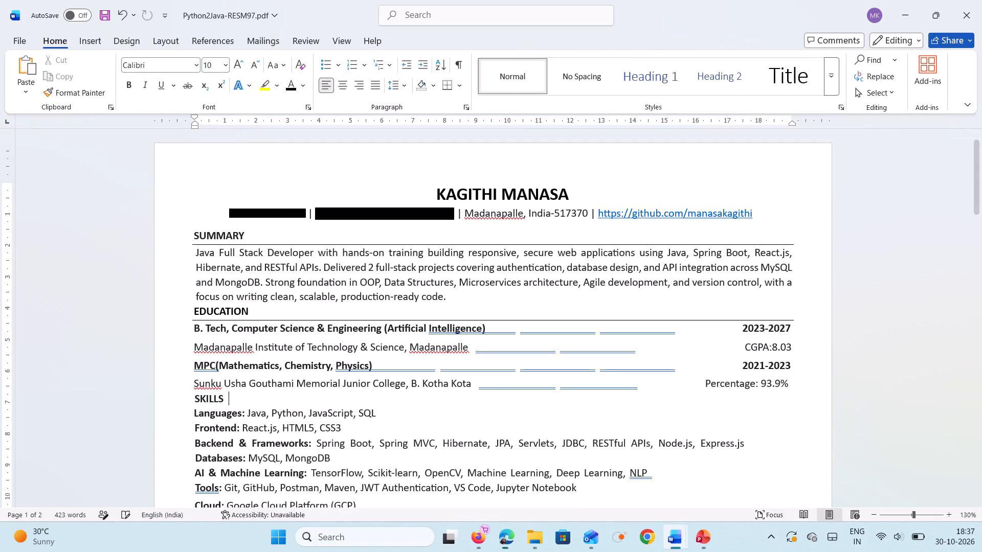
{"action": "key", "text": "Return"}
{"action": "key", "text": "BackSpace"}
{"action": "key", "text": "BackSpace"}
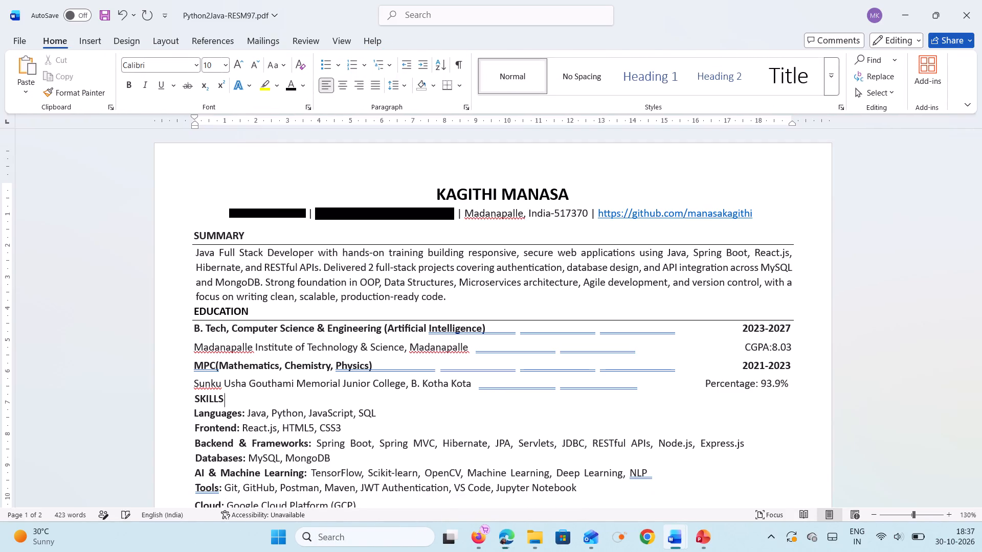
{"action": "key", "text": "BackSpace"}
{"action": "key", "text": "BackSpace"}
{"action": "key", "text": "Return"}
{"action": "type", "text": "---"}
{"action": "key", "text": "Return"}
{"action": "key", "text": "Down"}
{"action": "key", "text": "BackSpace"}
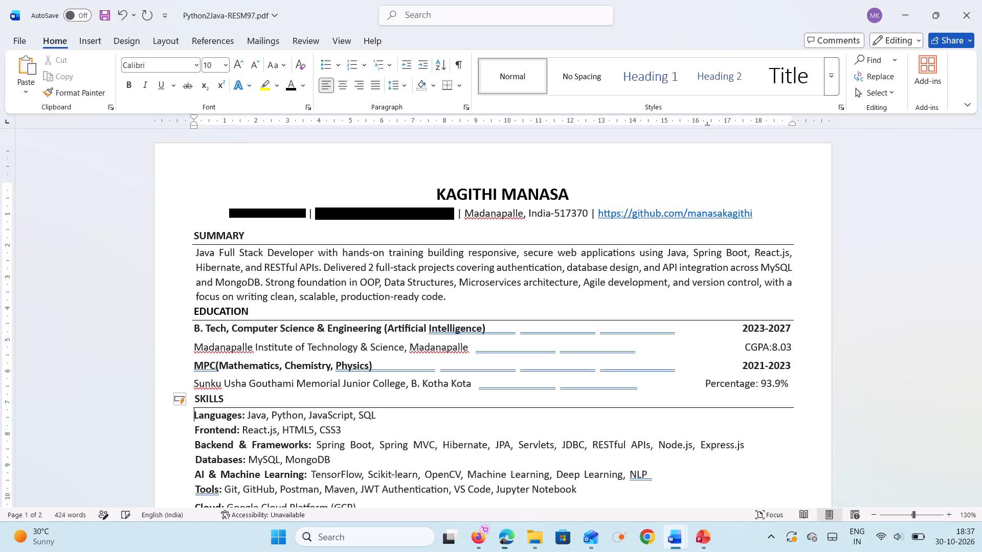
Replace the horizontal rule beneath the EXPERIENCE heading with an automatic --- border line directly above the Java Full Stack Development Trainee entry.
{"action": "scroll", "coordinate": [219, 420], "scroll_direction": "down", "scroll_amount": 1}
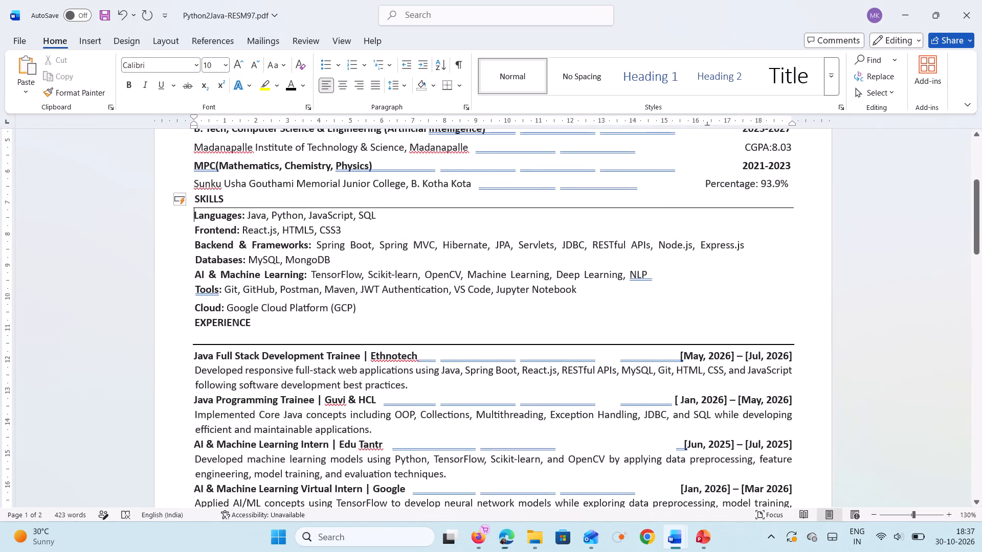
{"action": "left_click", "coordinate": [265, 342]}
{"action": "double_click", "coordinate": [265, 342]}
{"action": "key", "text": "Delete"}
{"action": "key", "text": "Delete"}
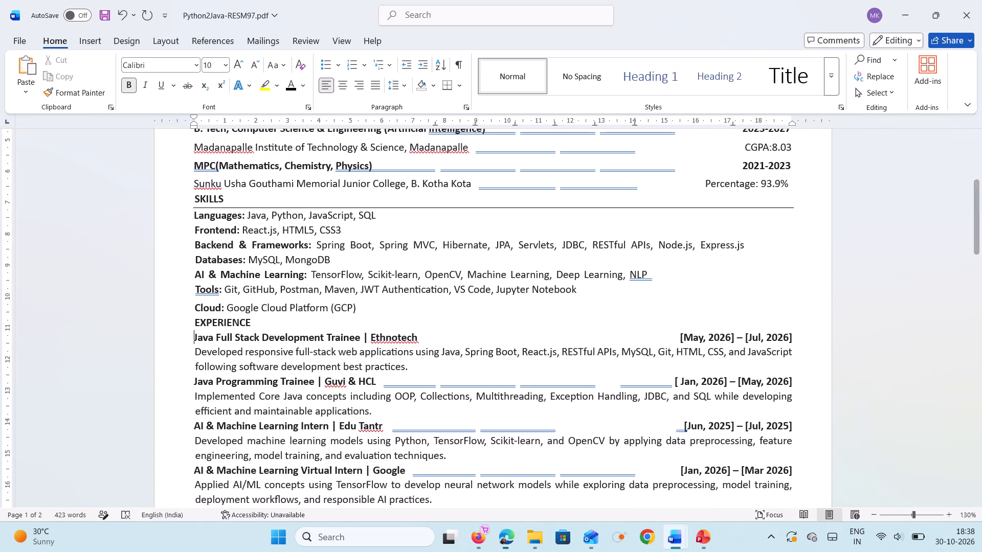
{"action": "type", "text": "---"}
{"action": "key", "text": "Return"}
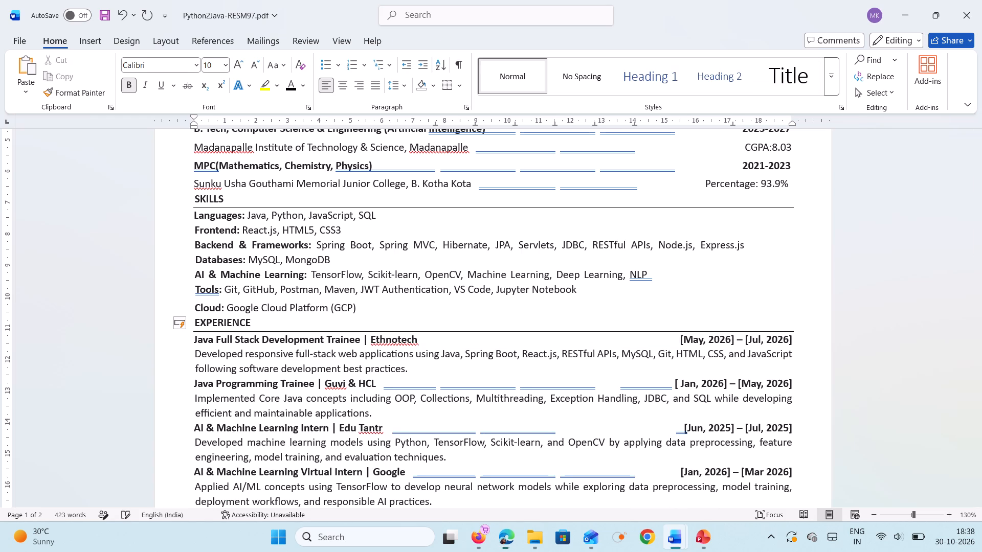
Replace the horizontal rule beneath the PROJECTS heading with an automatic --- border line directly above the RepoBrain AI entry.
{"action": "scroll", "coordinate": [374, 363], "scroll_direction": "down", "scroll_amount": 1}
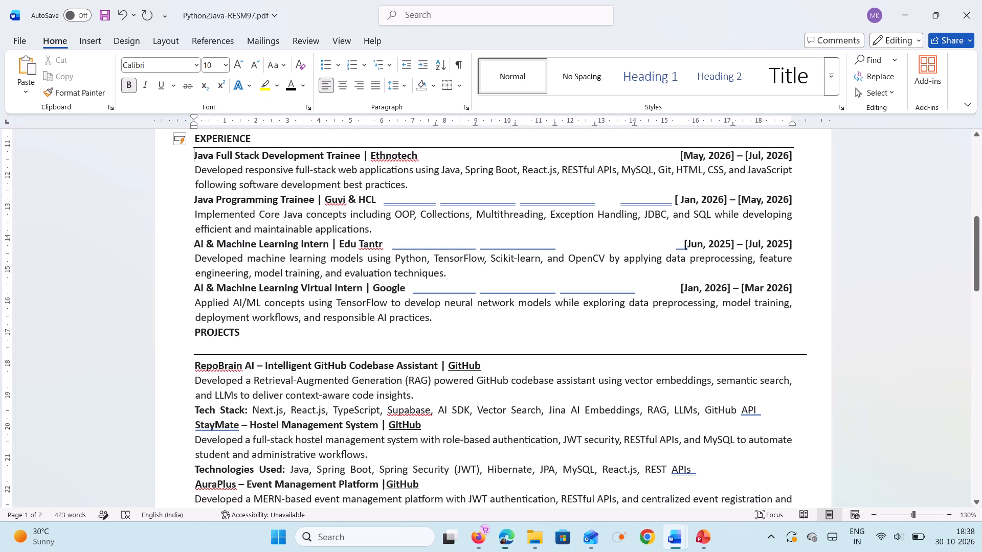
{"action": "double_click", "coordinate": [252, 353]}
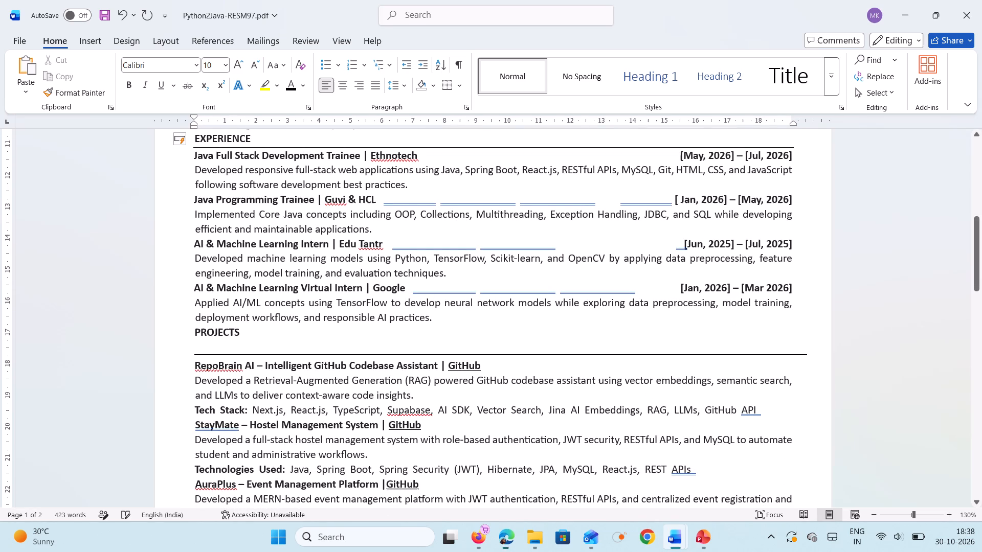
{"action": "key", "text": "Delete"}
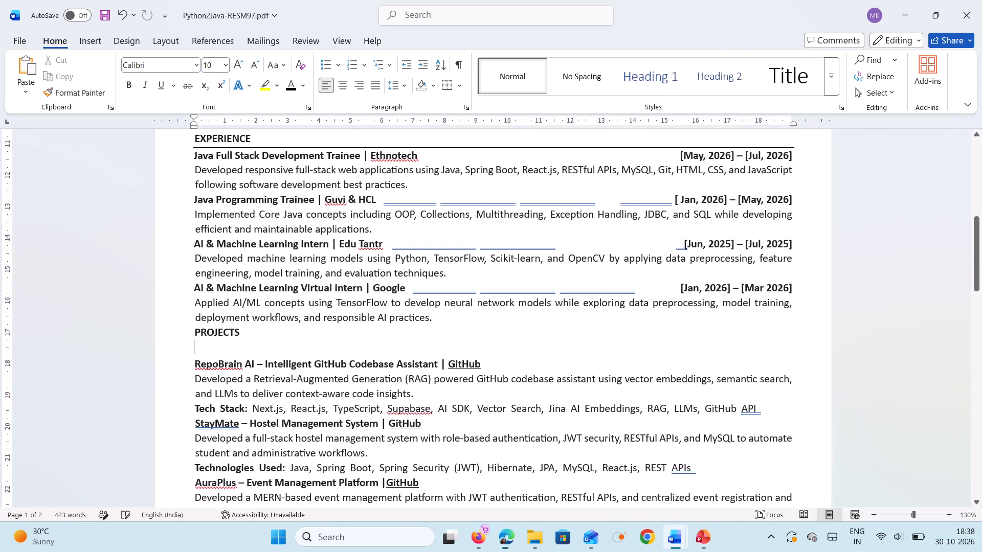
{"action": "key", "text": "Delete"}
{"action": "type", "text": "---"}
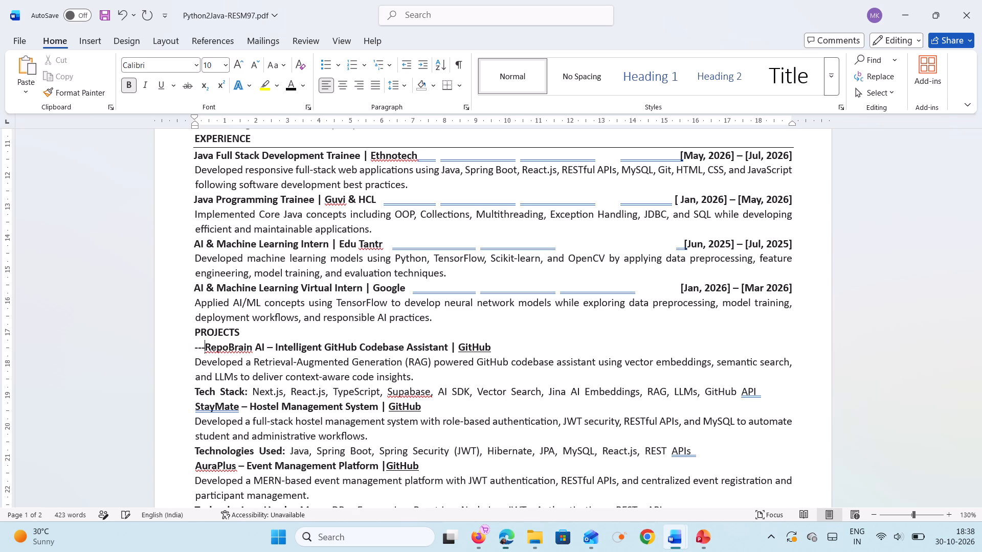
{"action": "key", "text": "Return"}
Delete the horizontal rule beneath the CERTIFICATIONS heading, along with the blank line and trailing spaces after the heading.
{"action": "scroll", "coordinate": [252, 353], "scroll_direction": "down", "scroll_amount": 1}
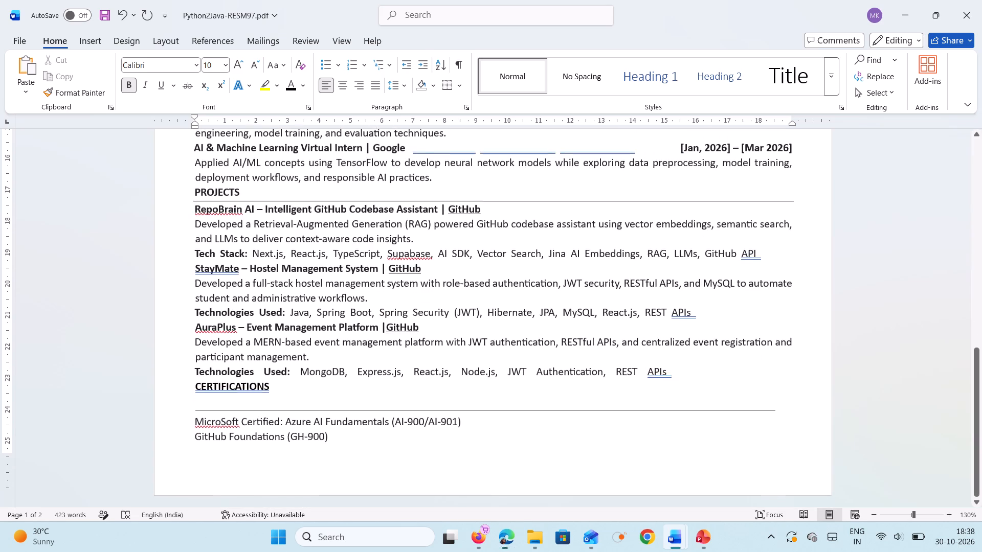
{"action": "scroll", "coordinate": [252, 353], "scroll_direction": "down", "scroll_amount": 1}
{"action": "double_click", "coordinate": [253, 405]}
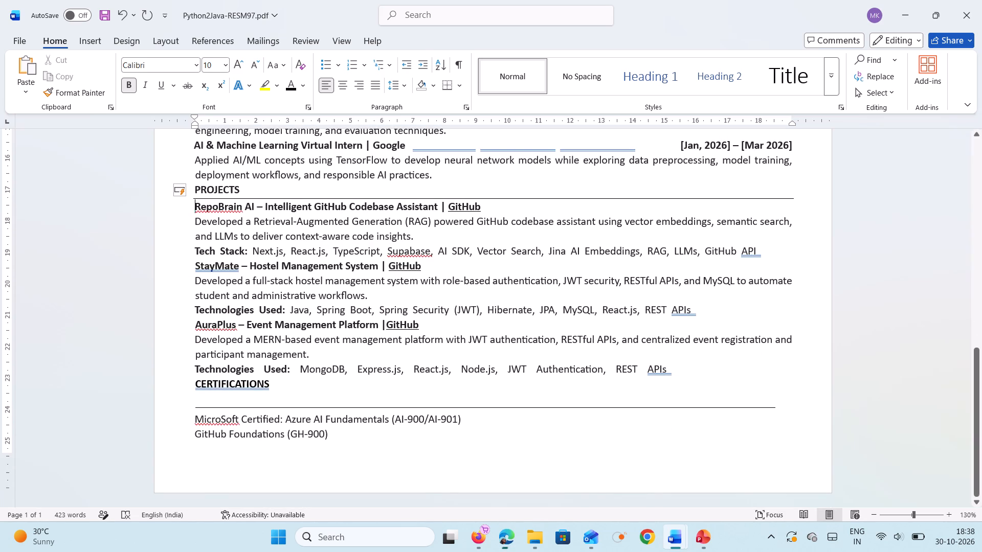
{"action": "key", "text": "BackSpace"}
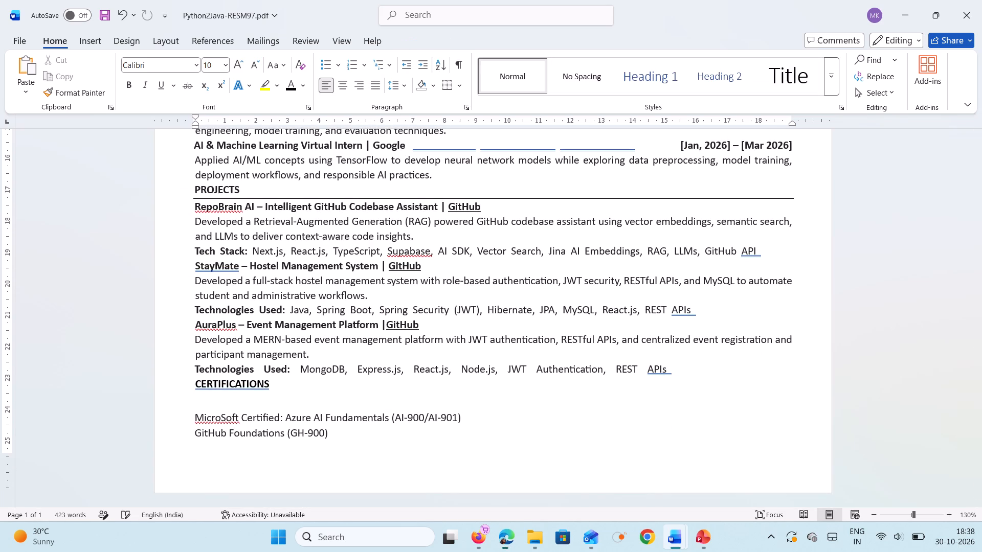
{"action": "key", "text": "BackSpace"}
{"action": "key", "text": "BackSpace"}
{"action": "key", "text": "BackSpace"}
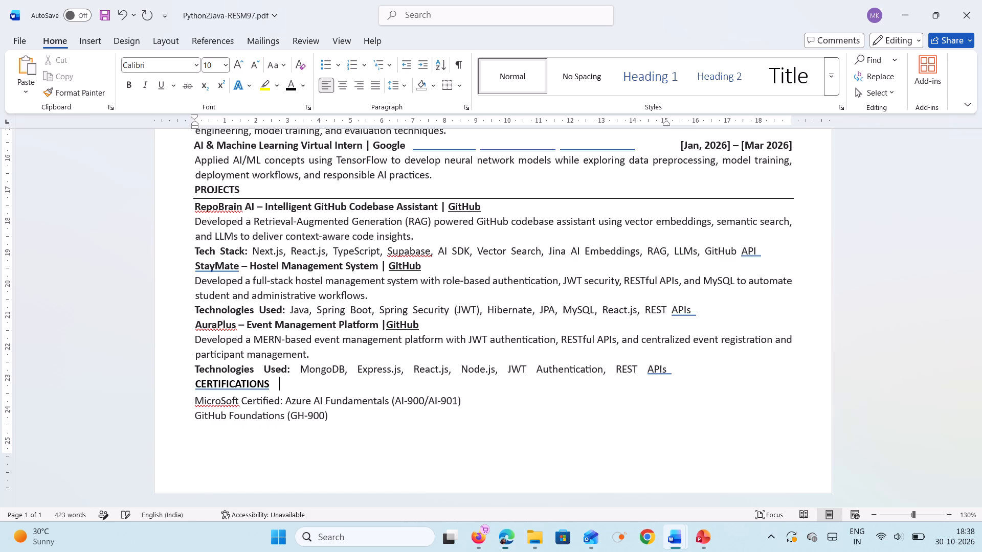
{"action": "key", "text": "BackSpace"}
{"action": "key", "text": "BackSpace"}
{"action": "key", "text": "BackSpace"}
{"action": "key", "text": "BackSpace"}
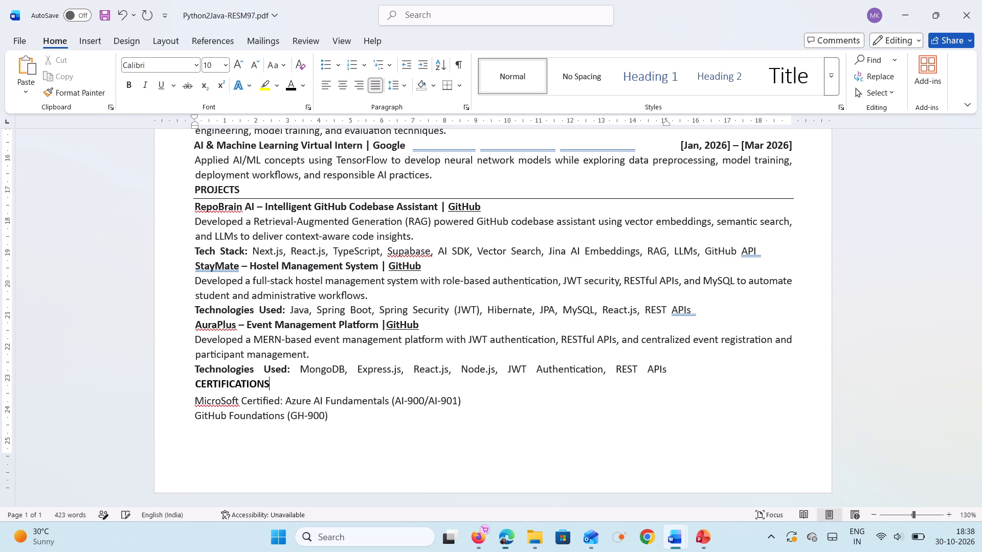
Add an automatic --- border line beneath the CERTIFICATIONS heading, leaving no blank line before the MicroSoft Certified entry.
{"action": "key", "text": "Return"}
{"action": "type", "text": "---"}
{"action": "key", "text": "Return"}
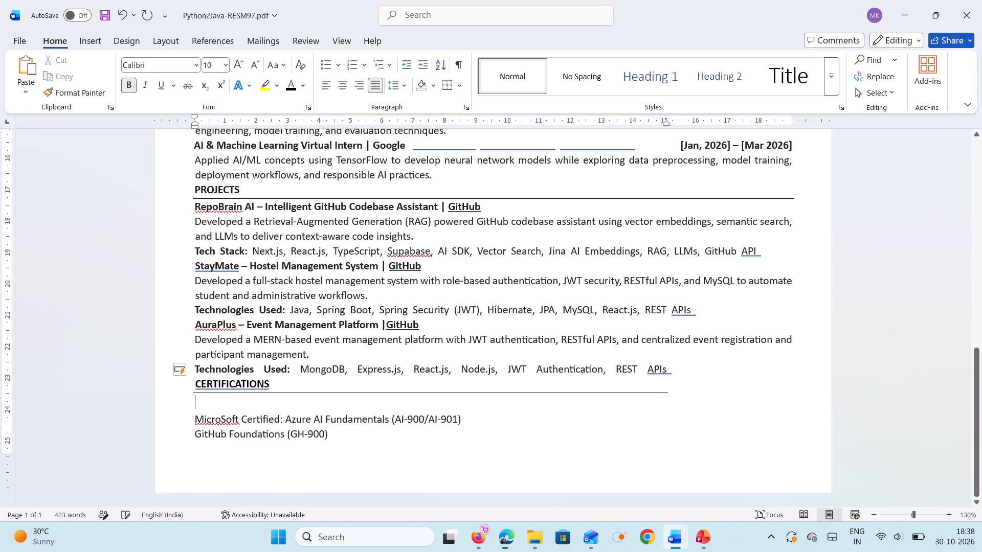
{"action": "key", "text": "Down"}
{"action": "key", "text": "BackSpace"}
{"action": "key", "text": "BackSpace"}
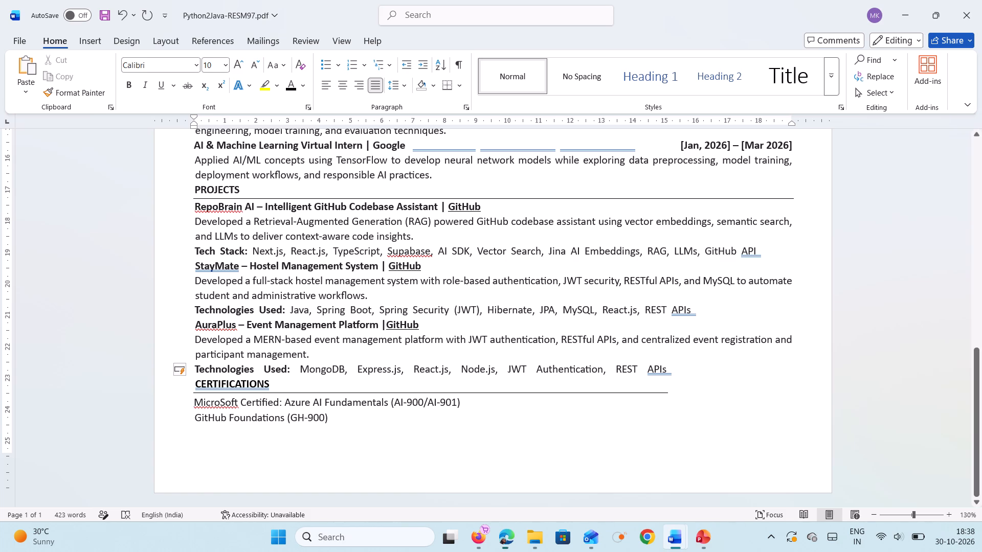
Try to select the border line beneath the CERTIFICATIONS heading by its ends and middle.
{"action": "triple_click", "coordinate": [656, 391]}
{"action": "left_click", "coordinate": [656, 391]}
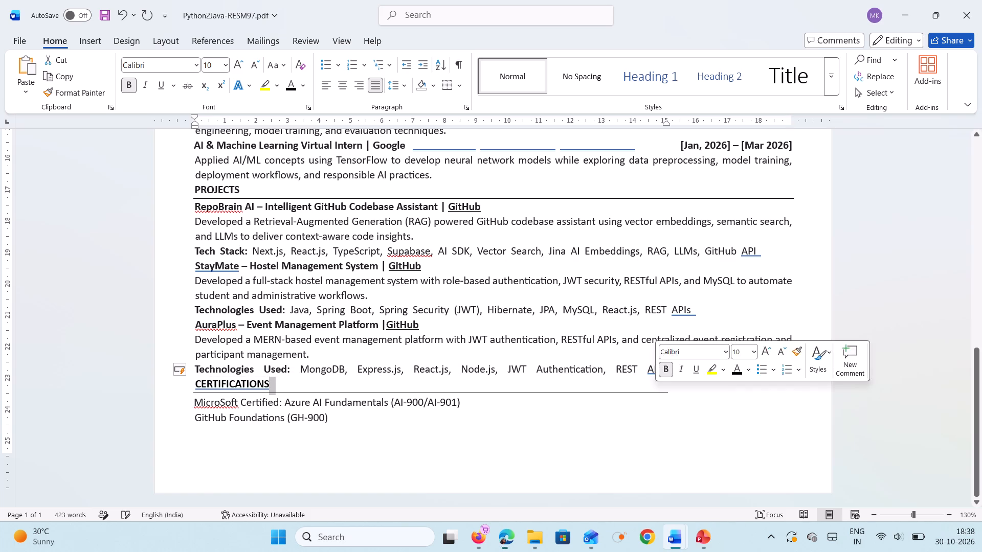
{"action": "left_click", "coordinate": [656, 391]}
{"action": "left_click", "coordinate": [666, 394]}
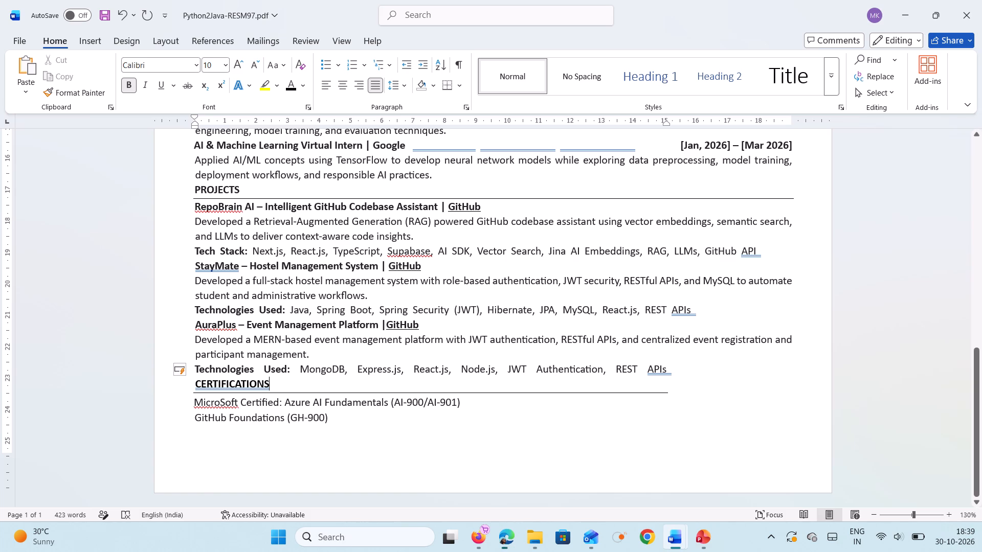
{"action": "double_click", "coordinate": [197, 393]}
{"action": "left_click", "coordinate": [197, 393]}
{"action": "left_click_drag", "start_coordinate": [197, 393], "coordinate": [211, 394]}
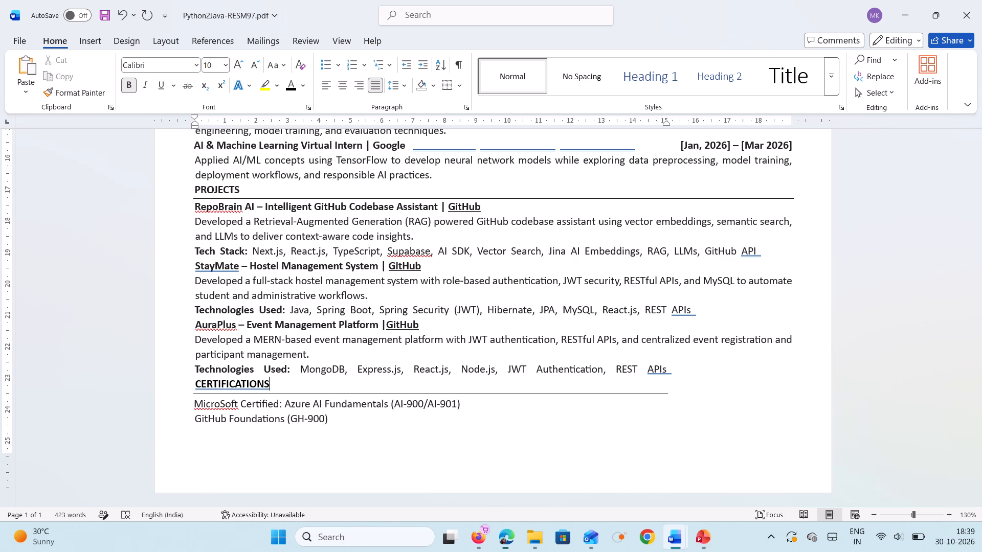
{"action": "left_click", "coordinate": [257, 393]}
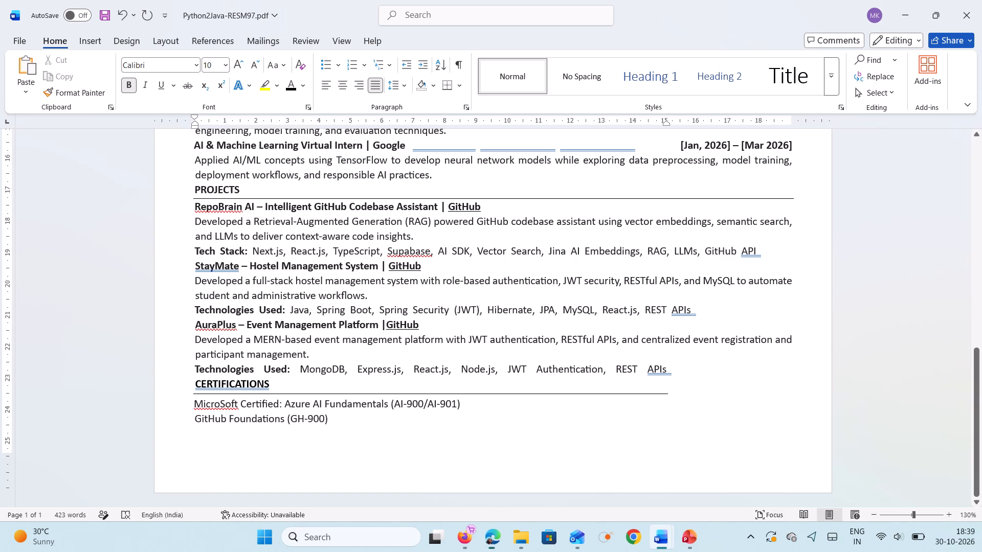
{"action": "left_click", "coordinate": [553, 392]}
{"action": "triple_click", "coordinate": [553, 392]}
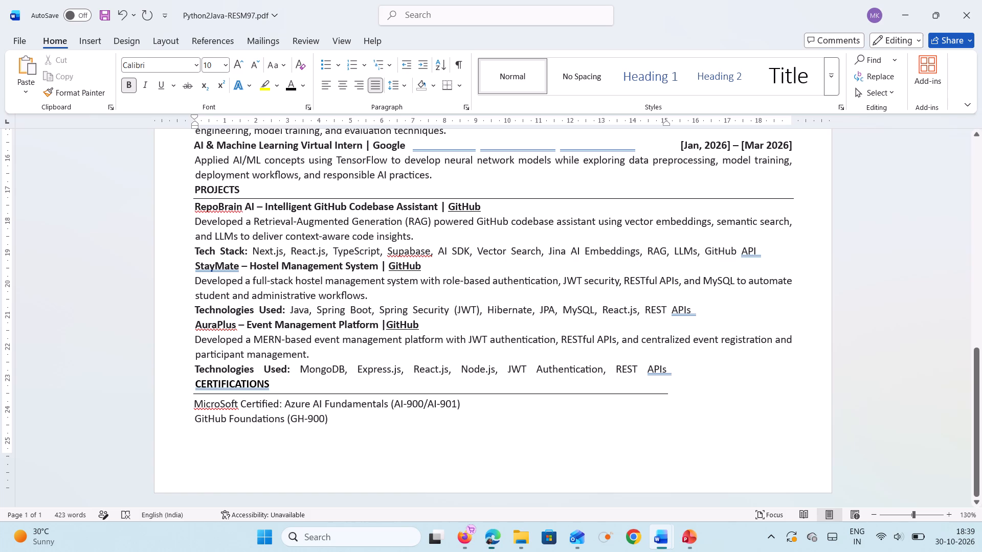
Cut the MicroSoft Certified and GitHub Foundations entries from beneath the CERTIFICATIONS border line.
{"action": "left_click", "coordinate": [188, 402]}
{"action": "left_click_drag", "start_coordinate": [190, 404], "coordinate": [326, 424]}
{"action": "key", "text": "ctrl+x"}
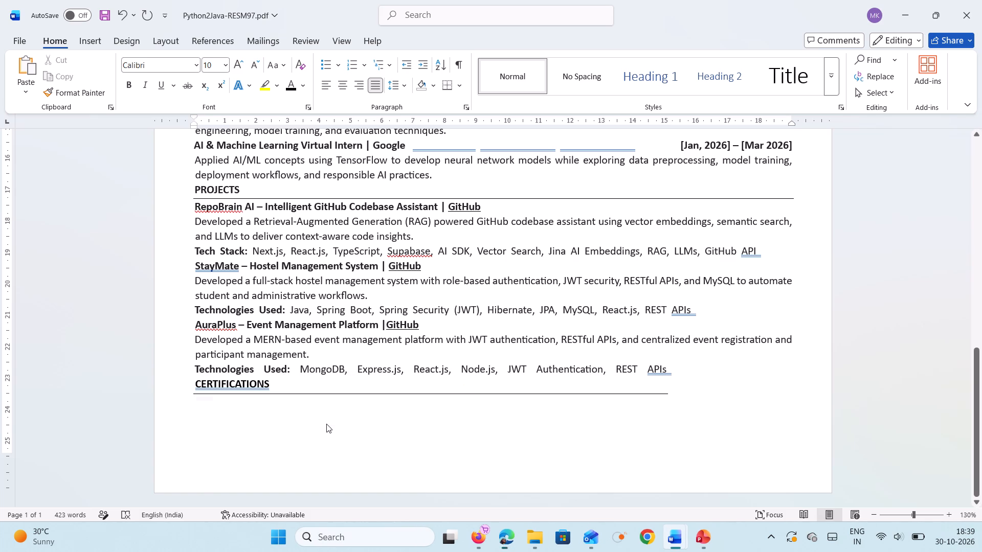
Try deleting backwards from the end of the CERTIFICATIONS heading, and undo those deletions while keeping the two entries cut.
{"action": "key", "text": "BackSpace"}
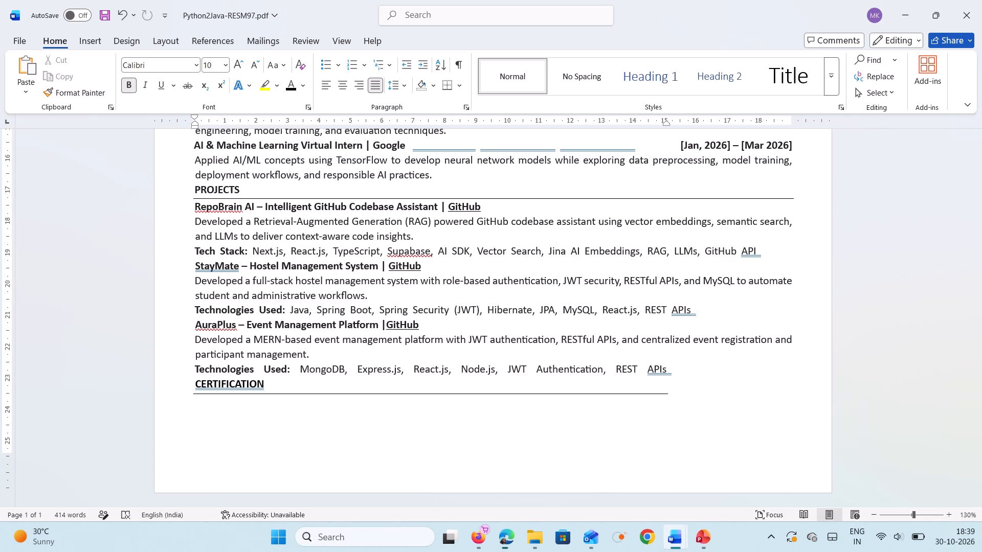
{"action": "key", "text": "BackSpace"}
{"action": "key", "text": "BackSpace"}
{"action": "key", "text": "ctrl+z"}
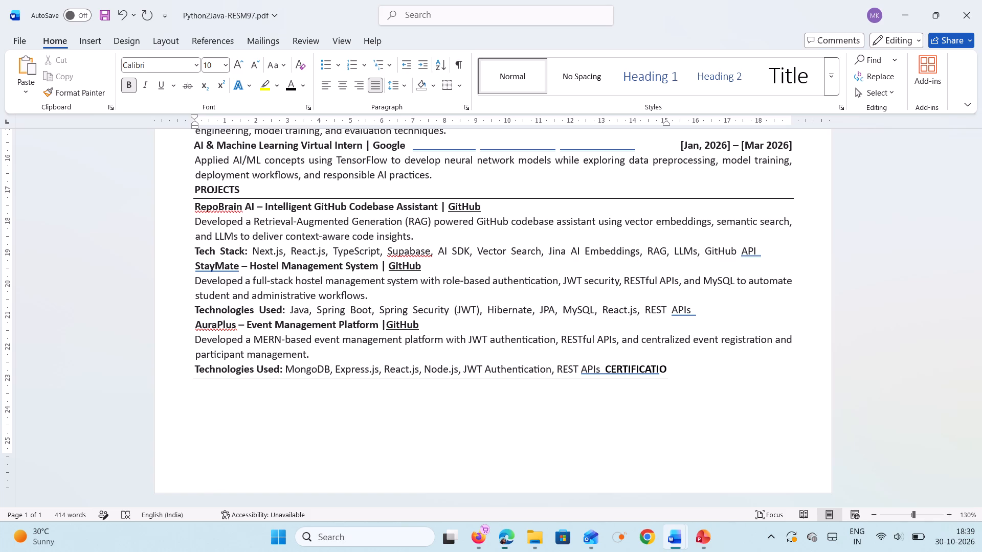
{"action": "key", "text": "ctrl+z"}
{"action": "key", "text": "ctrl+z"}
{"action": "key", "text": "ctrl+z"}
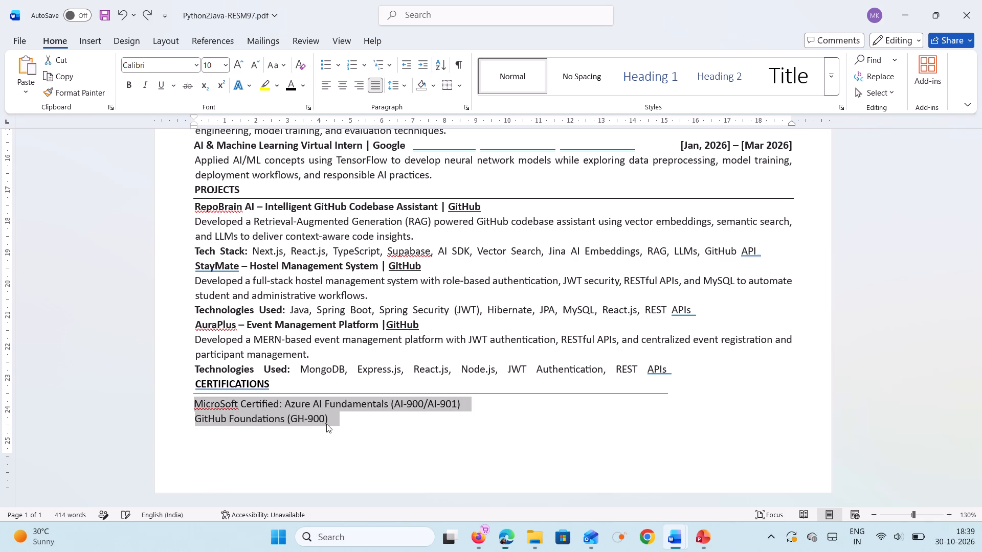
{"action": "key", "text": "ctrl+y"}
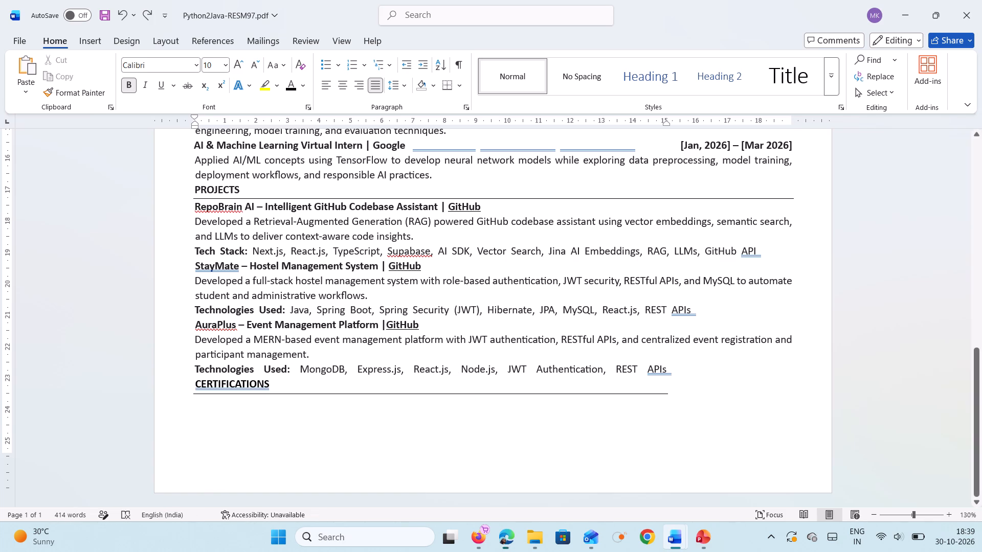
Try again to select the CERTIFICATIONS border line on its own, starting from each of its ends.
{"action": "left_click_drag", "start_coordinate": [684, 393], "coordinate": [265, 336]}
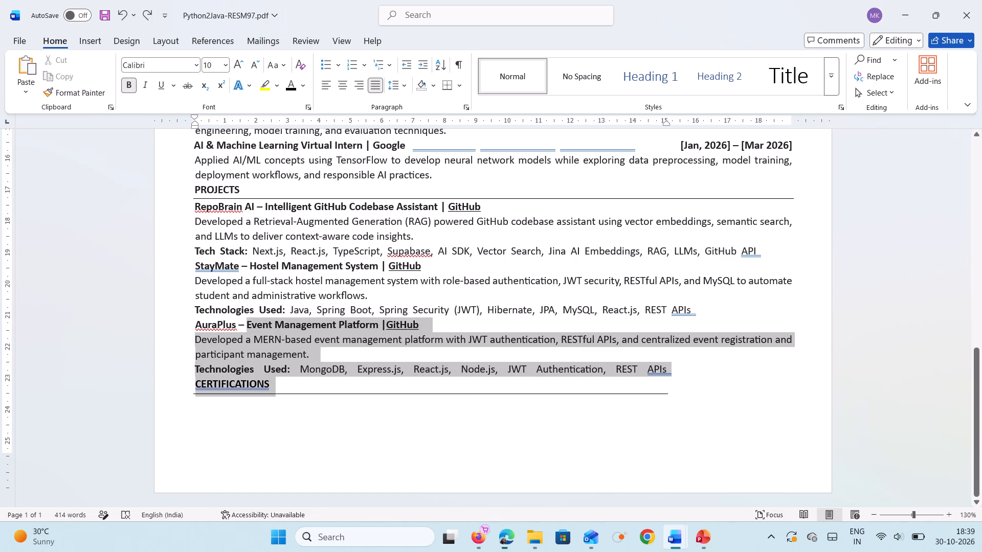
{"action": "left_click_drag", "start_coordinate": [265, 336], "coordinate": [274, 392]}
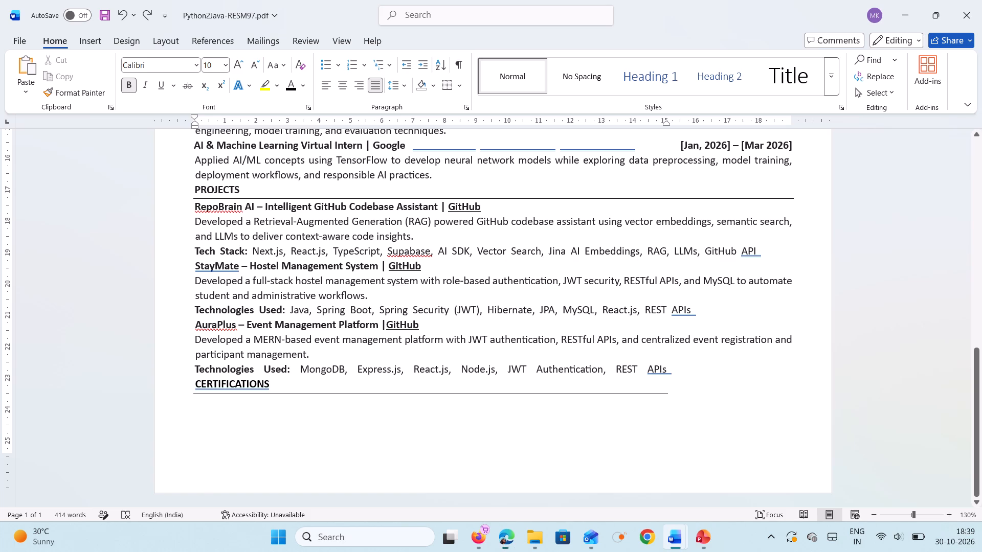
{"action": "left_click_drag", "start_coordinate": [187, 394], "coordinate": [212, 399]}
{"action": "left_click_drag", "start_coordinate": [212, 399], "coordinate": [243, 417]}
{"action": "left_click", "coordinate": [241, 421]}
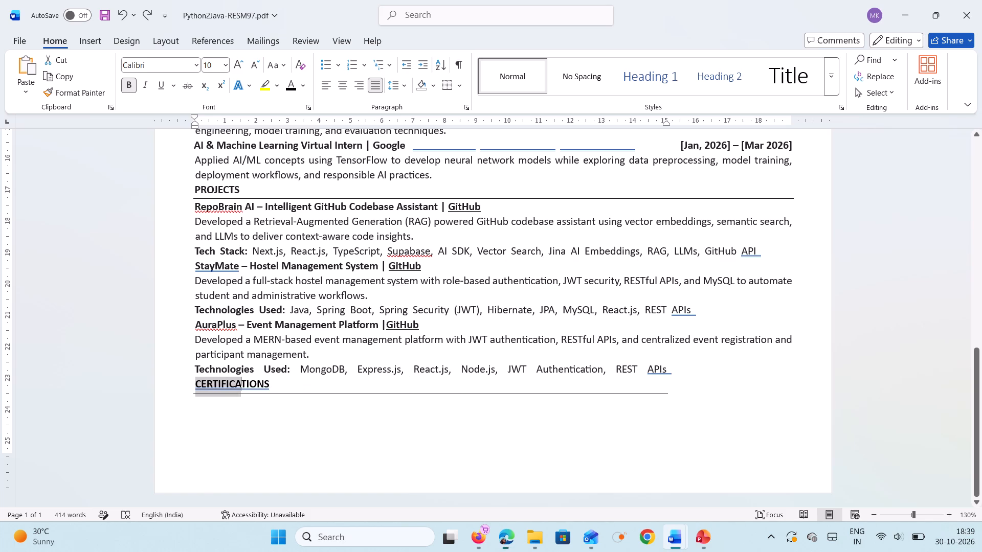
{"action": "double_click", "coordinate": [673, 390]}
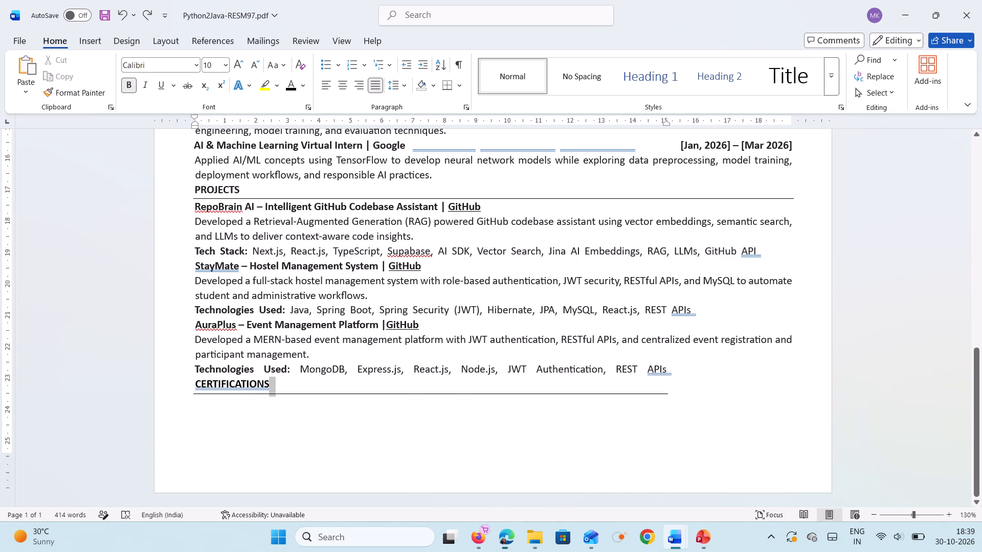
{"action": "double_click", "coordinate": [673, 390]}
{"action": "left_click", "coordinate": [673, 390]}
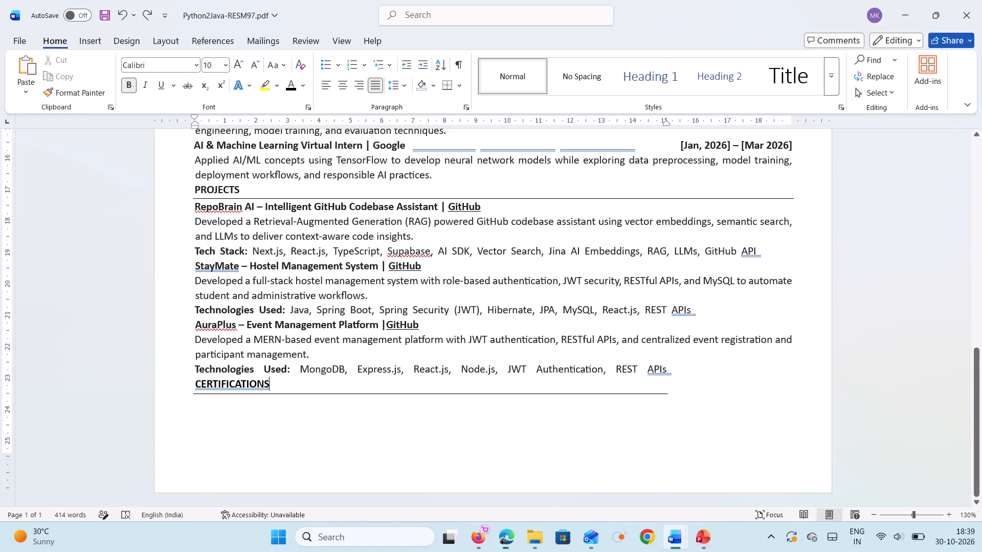
Examine the border lines beneath the EDUCATION, SKILLS and EXPERIENCE headings and compare them with the CERTIFICATIONS line.
{"action": "scroll", "coordinate": [673, 390], "scroll_direction": "up", "scroll_amount": 3}
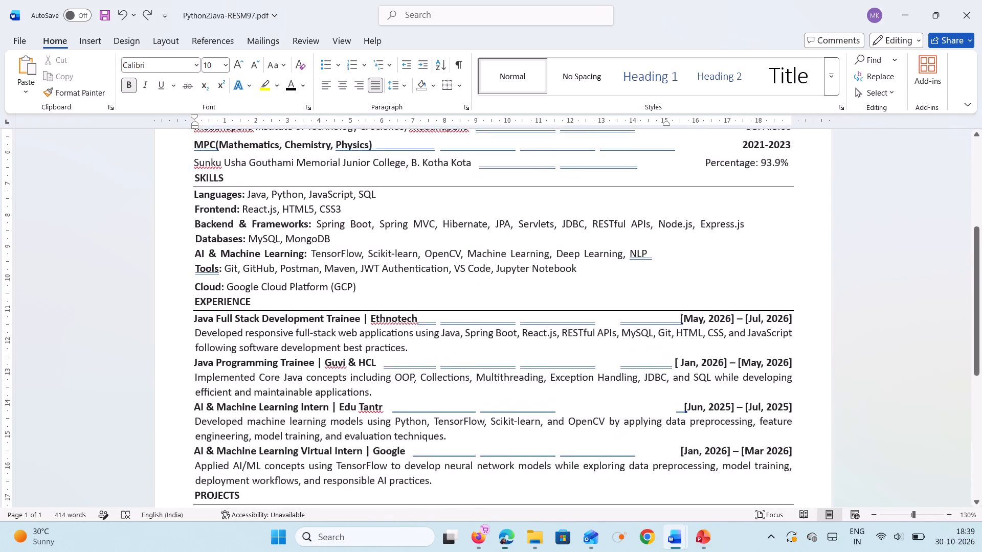
{"action": "scroll", "coordinate": [673, 390], "scroll_direction": "up", "scroll_amount": 2}
{"action": "scroll", "coordinate": [673, 390], "scroll_direction": "down", "scroll_amount": 3}
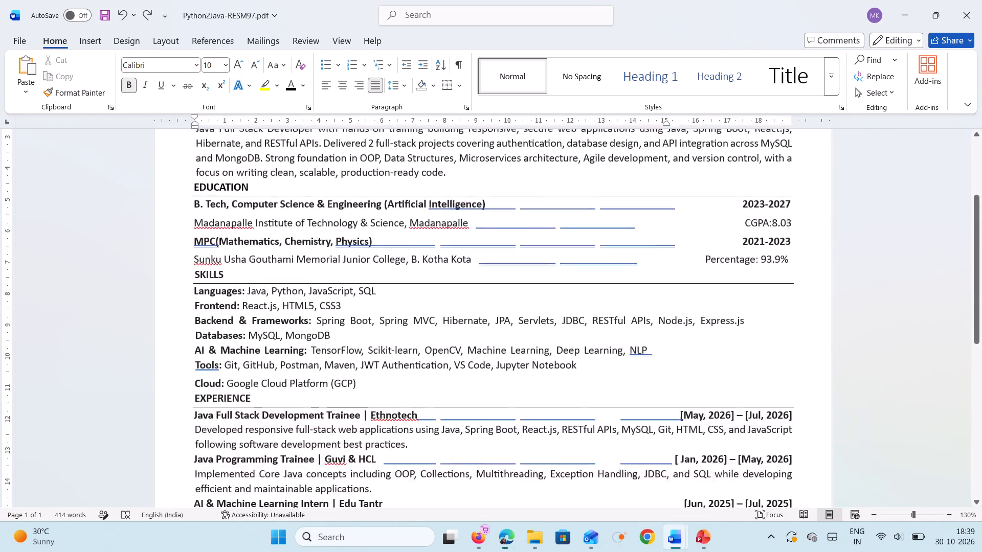
{"action": "scroll", "coordinate": [673, 390], "scroll_direction": "down", "scroll_amount": 3}
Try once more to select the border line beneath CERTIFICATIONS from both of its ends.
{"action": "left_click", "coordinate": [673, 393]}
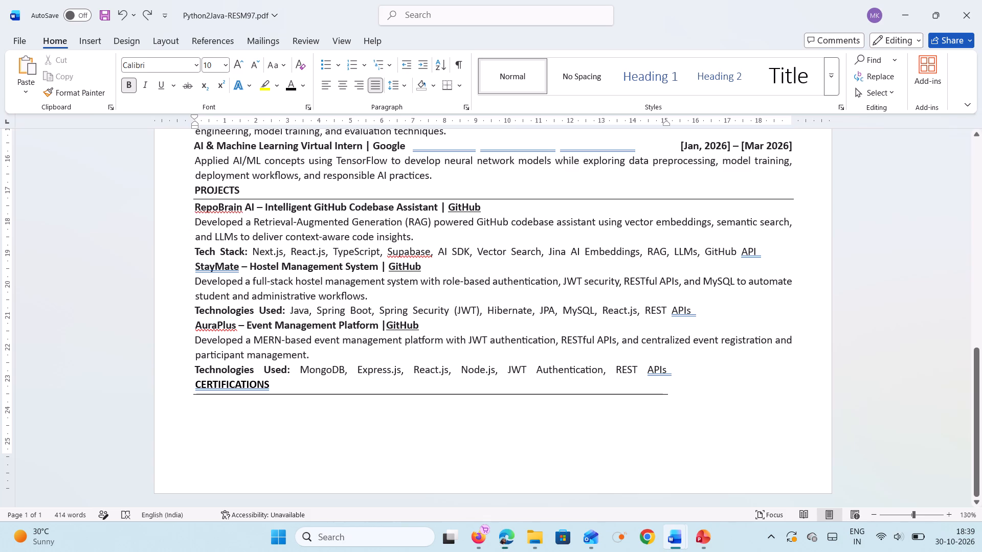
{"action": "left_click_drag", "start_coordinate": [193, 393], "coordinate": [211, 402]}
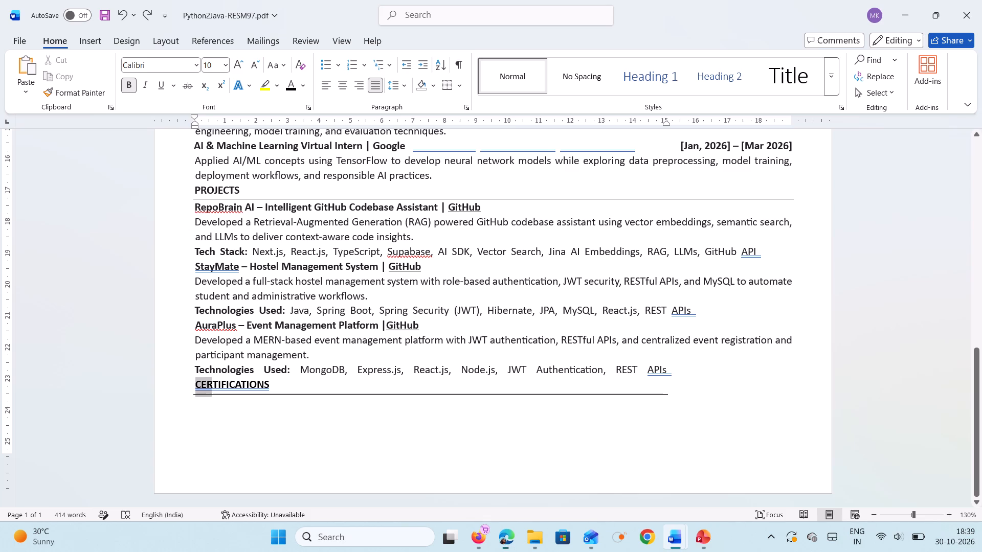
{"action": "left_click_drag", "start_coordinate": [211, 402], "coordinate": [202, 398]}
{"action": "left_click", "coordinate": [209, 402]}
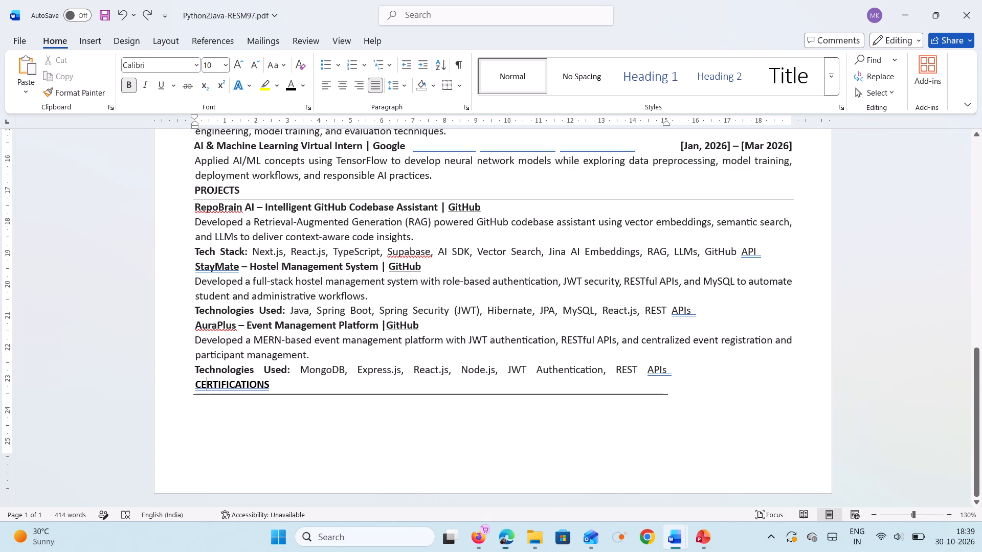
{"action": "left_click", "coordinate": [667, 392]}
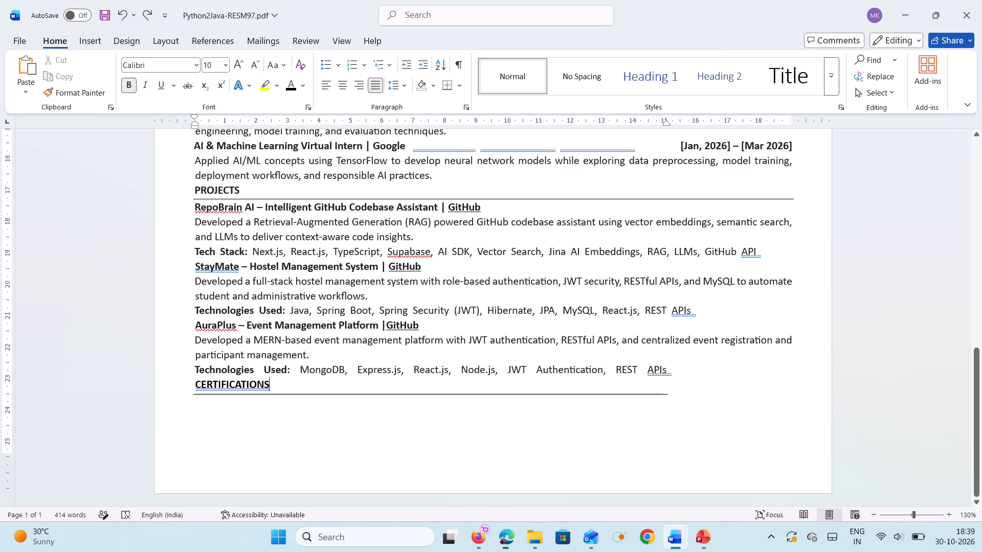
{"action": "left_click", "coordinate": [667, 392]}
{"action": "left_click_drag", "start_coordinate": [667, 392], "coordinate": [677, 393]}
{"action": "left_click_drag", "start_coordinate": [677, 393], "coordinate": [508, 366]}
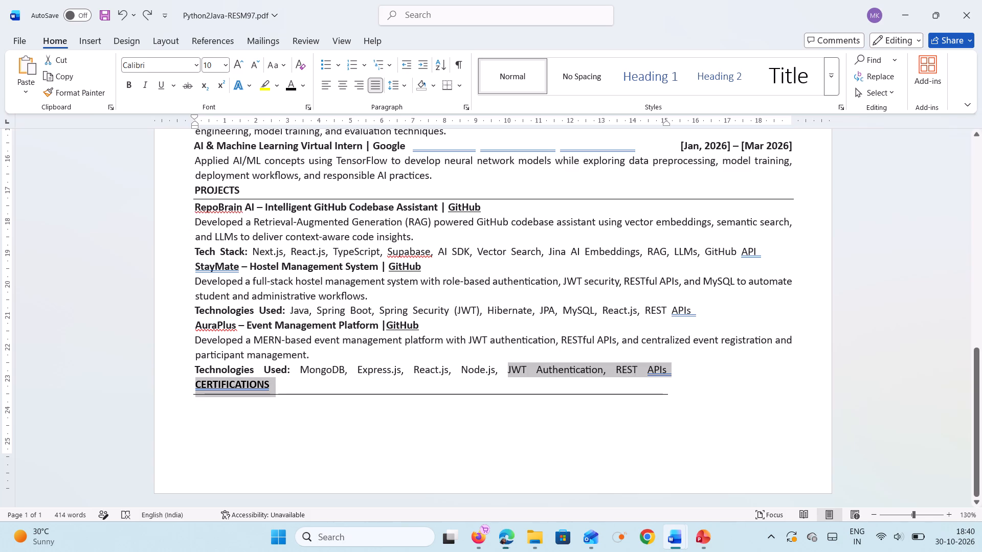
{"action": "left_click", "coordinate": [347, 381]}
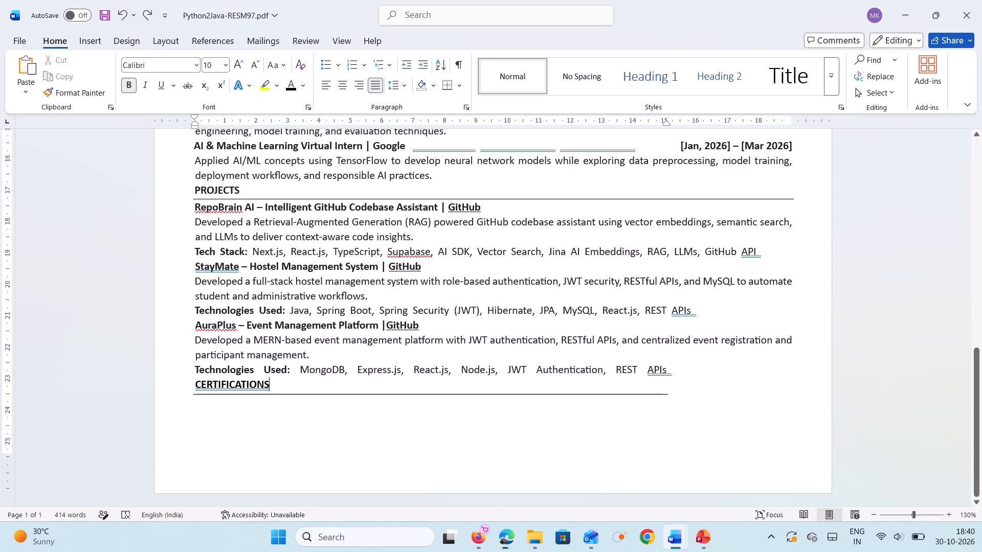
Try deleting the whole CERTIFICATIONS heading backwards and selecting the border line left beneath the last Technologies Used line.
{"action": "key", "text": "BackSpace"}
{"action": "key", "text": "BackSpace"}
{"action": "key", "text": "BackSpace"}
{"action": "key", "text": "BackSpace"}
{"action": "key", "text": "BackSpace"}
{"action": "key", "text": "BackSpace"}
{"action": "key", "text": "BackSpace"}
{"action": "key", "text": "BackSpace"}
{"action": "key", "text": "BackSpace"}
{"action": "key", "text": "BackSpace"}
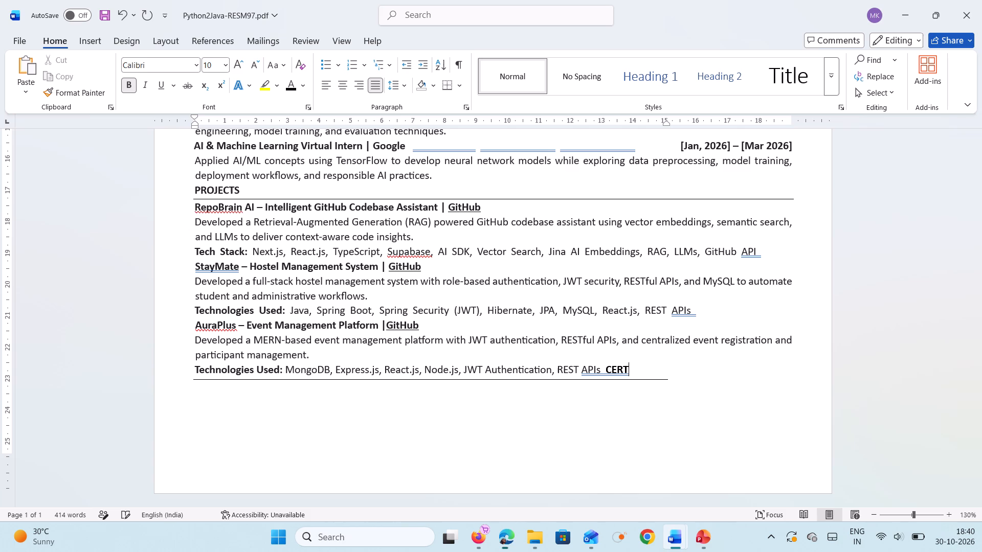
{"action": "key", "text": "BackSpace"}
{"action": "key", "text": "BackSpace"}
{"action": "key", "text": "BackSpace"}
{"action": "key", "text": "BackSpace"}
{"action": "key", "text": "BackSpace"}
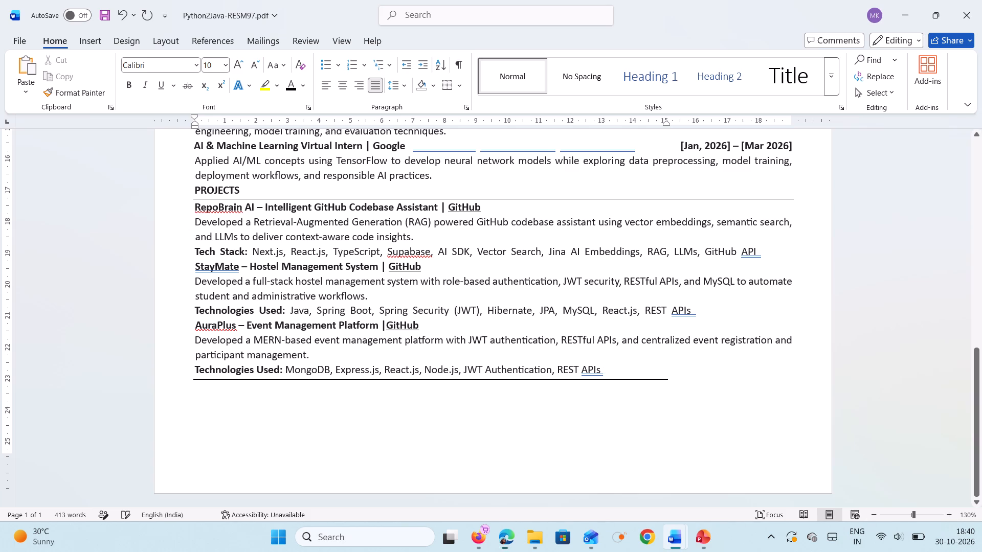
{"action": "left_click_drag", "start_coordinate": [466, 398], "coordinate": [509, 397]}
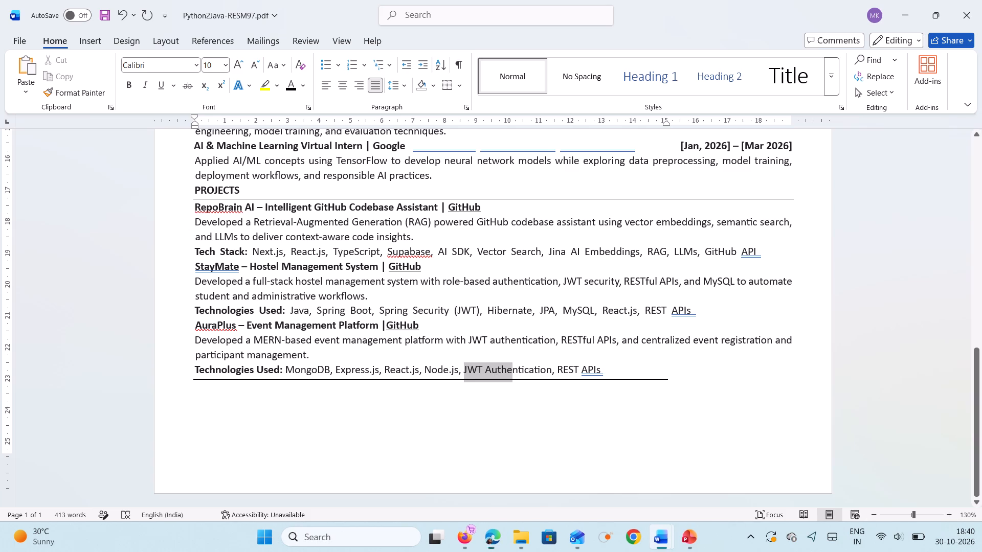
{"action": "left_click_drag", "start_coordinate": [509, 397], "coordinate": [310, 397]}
Undo the edits back to the CERTIFICATIONS heading with its two entries directly beneath it and no border line.
{"action": "key", "text": "ctrl+z"}
{"action": "key", "text": "ctrl+z"}
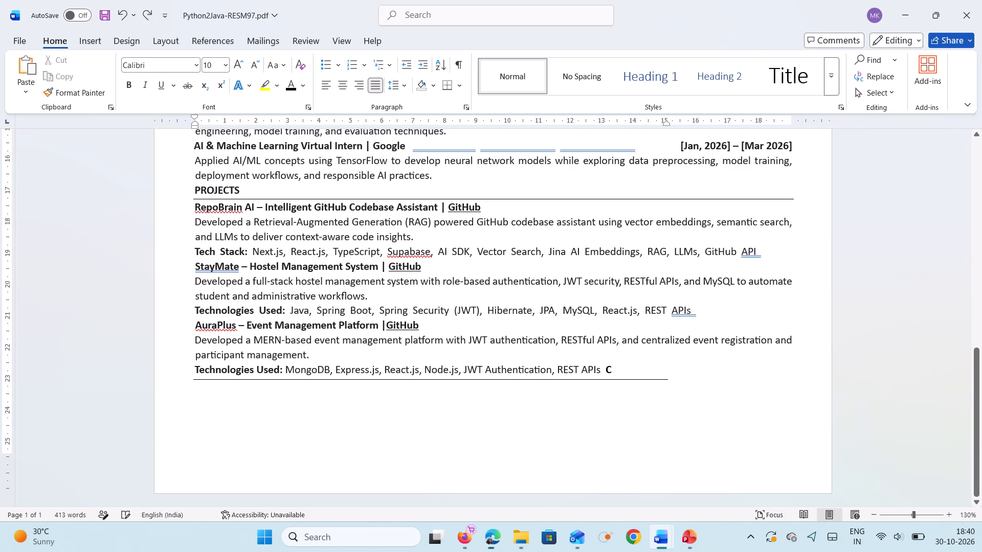
{"action": "key", "text": "ctrl+z"}
{"action": "key", "text": "ctrl+z"}
{"action": "key", "text": "ctrl+z"}
{"action": "key", "text": "ctrl+z"}
{"action": "key", "text": "ctrl+z"}
{"action": "key", "text": "ctrl+z"}
{"action": "key", "text": "ctrl+z"}
{"action": "key", "text": "ctrl+z"}
{"action": "key", "text": "ctrl+z"}
{"action": "key", "text": "ctrl+z"}
{"action": "key", "text": "ctrl+z"}
{"action": "key", "text": "ctrl+z"}
{"action": "key", "text": "ctrl+z"}
{"action": "key", "text": "ctrl+z"}
{"action": "key", "text": "ctrl+z"}
{"action": "key", "text": "ctrl+z"}
{"action": "key", "text": "ctrl+z"}
{"action": "key", "text": "ctrl+z"}
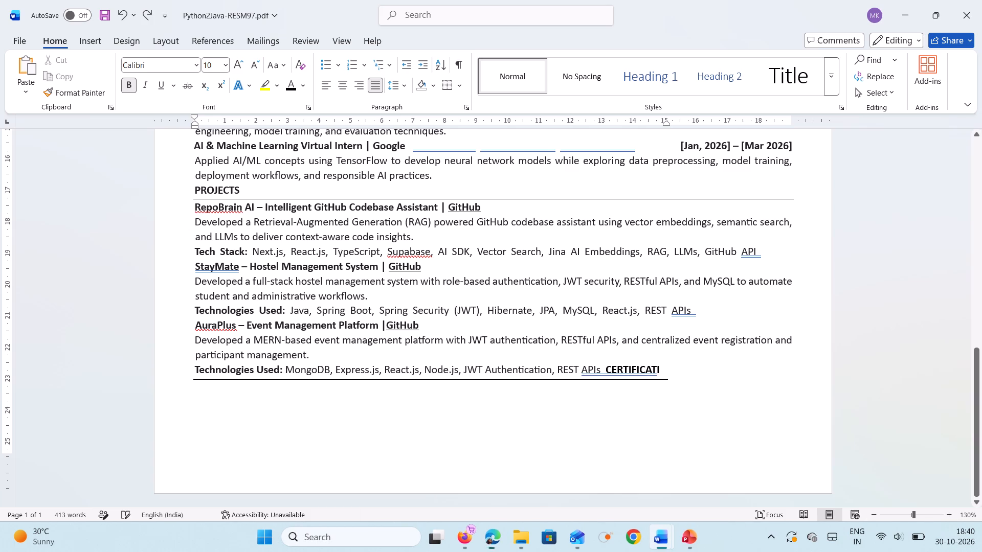
{"action": "key", "text": "ctrl+z"}
{"action": "key", "text": "ctrl+z"}
{"action": "key", "text": "ctrl+z"}
{"action": "key", "text": "ctrl+z"}
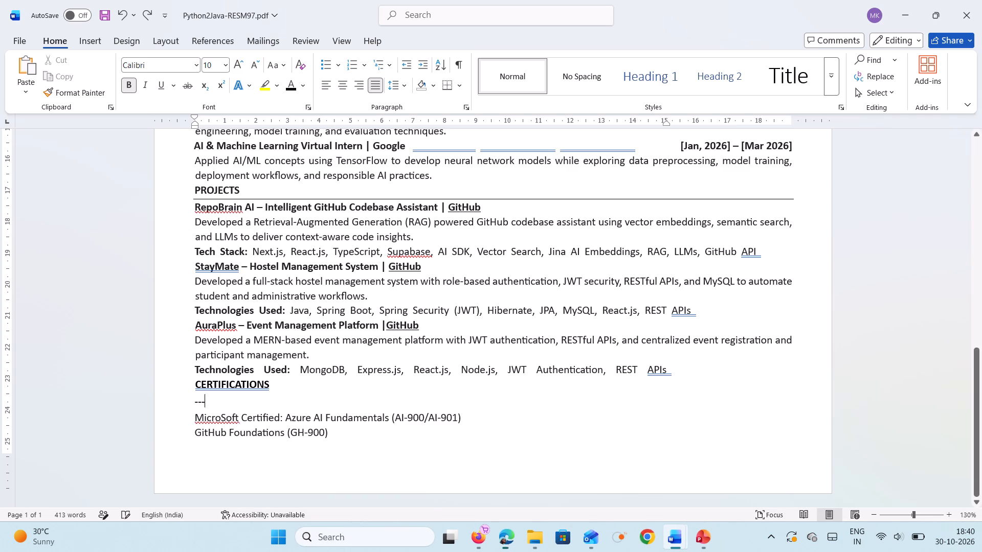
{"action": "key", "text": "ctrl+z"}
{"action": "key", "text": "ctrl+z"}
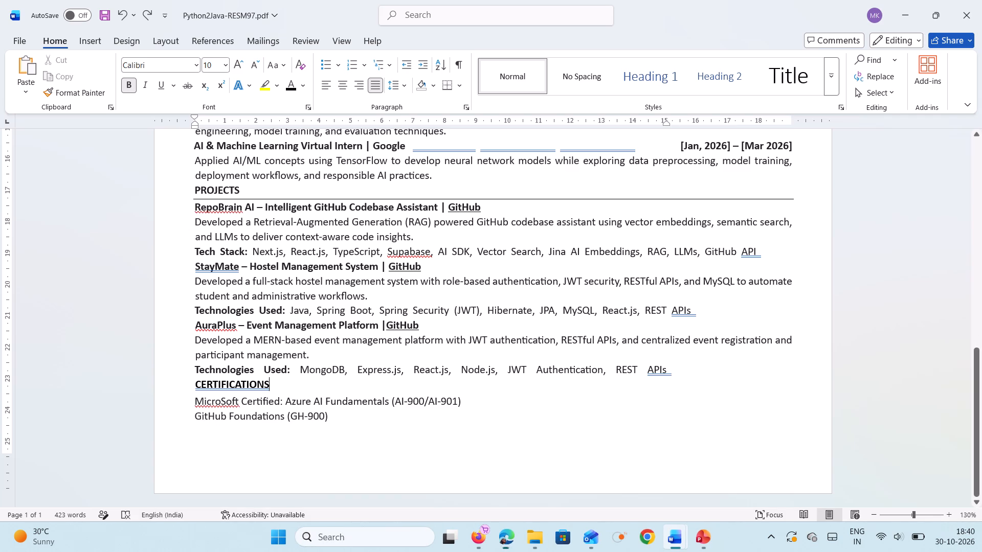
Copy the PROJECTS heading with its full-width border line and paste it on its own line above the CERTIFICATIONS heading.
{"action": "left_click_drag", "start_coordinate": [194, 187], "coordinate": [194, 200], "text": "ctrl"}
{"action": "left_click_drag", "start_coordinate": [194, 200], "coordinate": [442, 187], "text": "ctrl"}
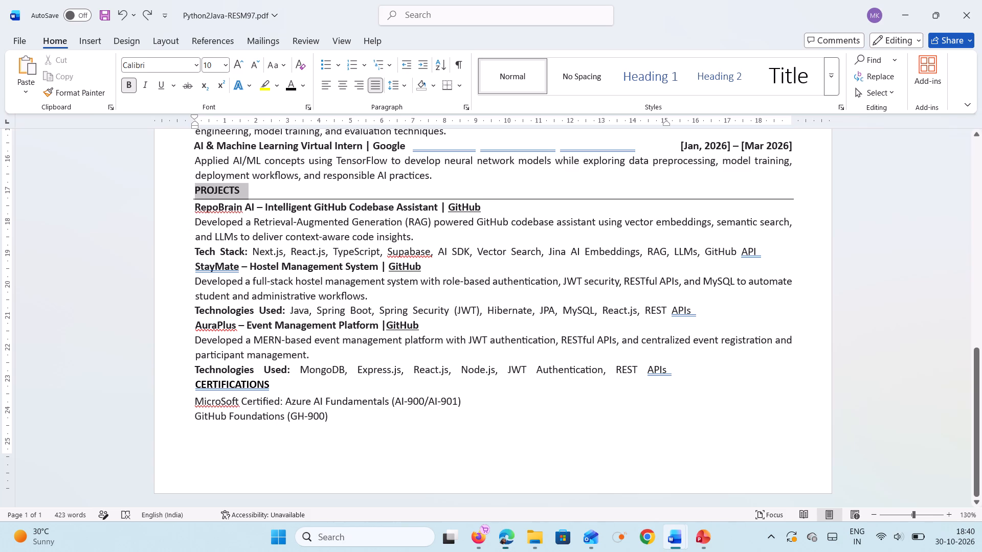
{"action": "left_click_drag", "start_coordinate": [442, 187], "coordinate": [564, 195], "text": "ctrl"}
{"action": "key", "text": "ctrl+c"}
{"action": "left_click", "coordinate": [685, 369]}
{"action": "key", "text": "Return"}
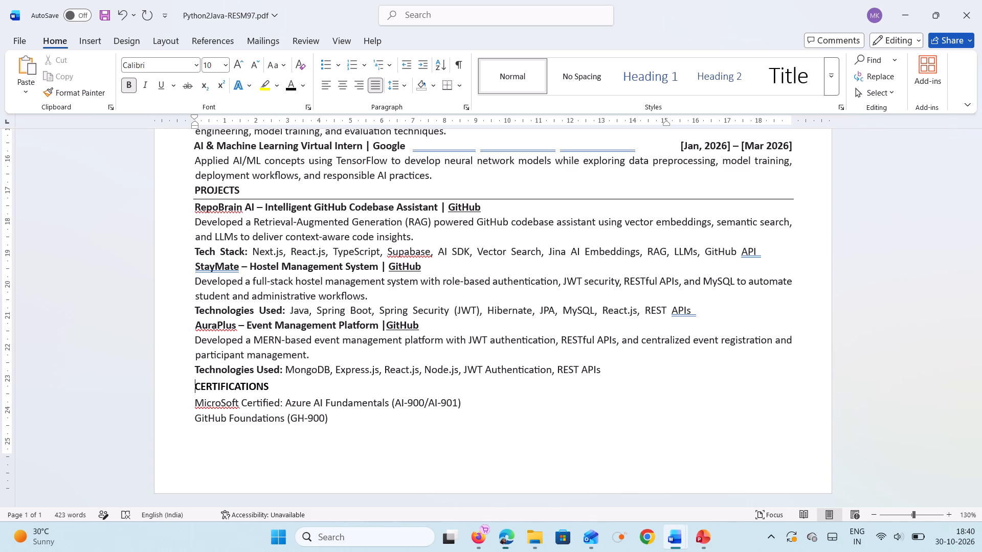
{"action": "key", "text": "Return"}
{"action": "key", "text": "ctrl+v"}
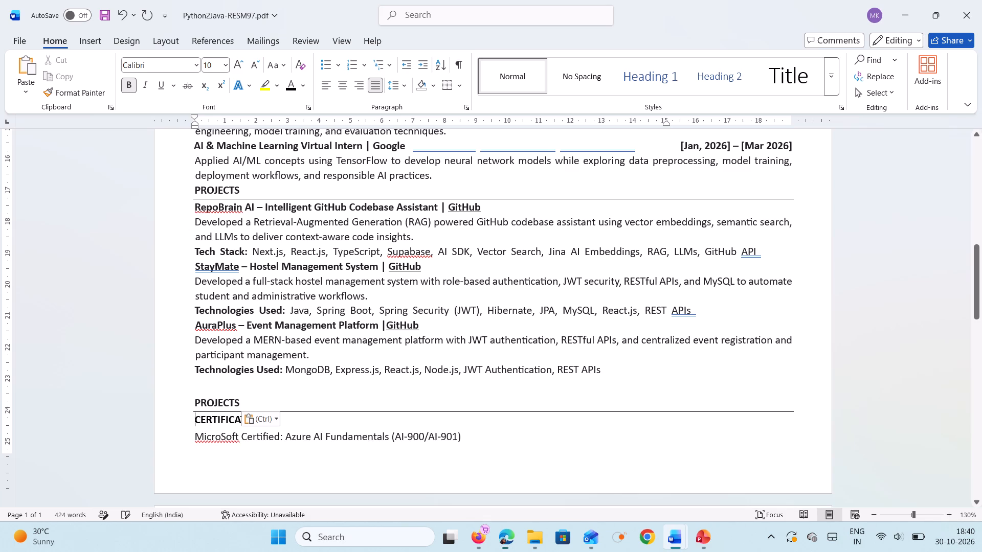
Remove the trailing space after the last REST APIs and the empty line above the pasted PROJECTS heading.
{"action": "left_click", "coordinate": [311, 425]}
{"action": "left_click_drag", "start_coordinate": [200, 390], "coordinate": [572, 369]}
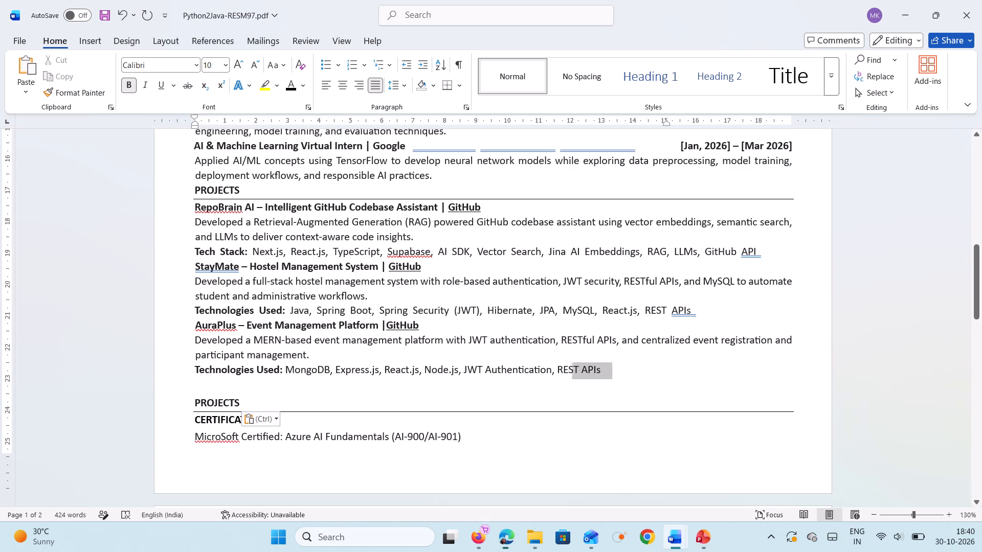
{"action": "left_click_drag", "start_coordinate": [572, 369], "coordinate": [600, 371]}
{"action": "key", "text": "BackSpace"}
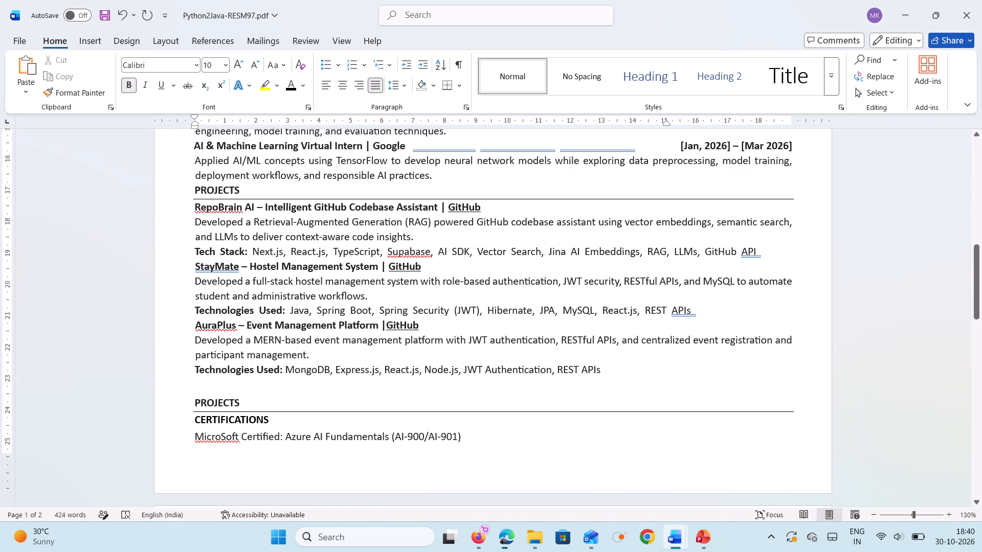
{"action": "key", "text": "BackSpace"}
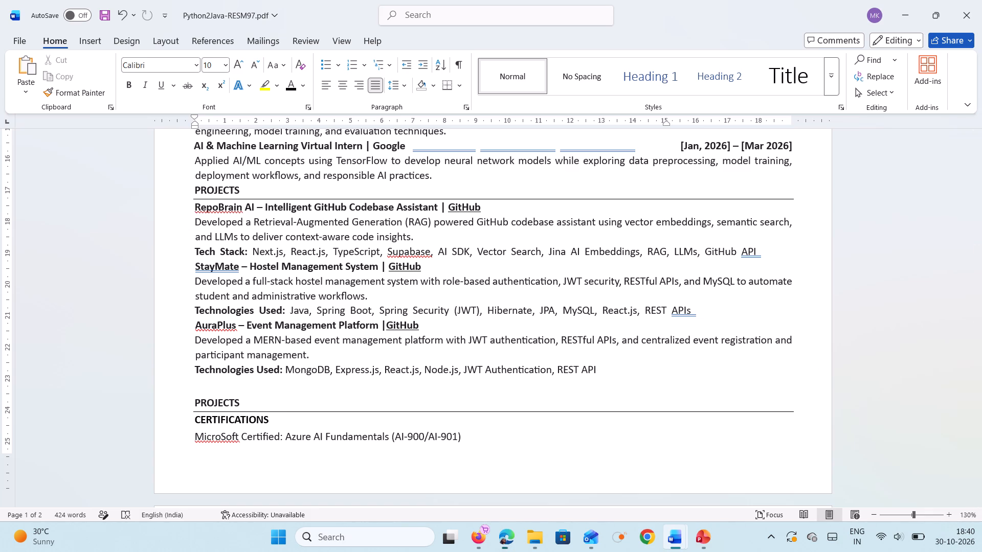
{"action": "key", "text": "ctrl+z"}
{"action": "key", "text": "ctrl+z"}
{"action": "key", "text": "ctrl+z"}
{"action": "key", "text": "ctrl+y"}
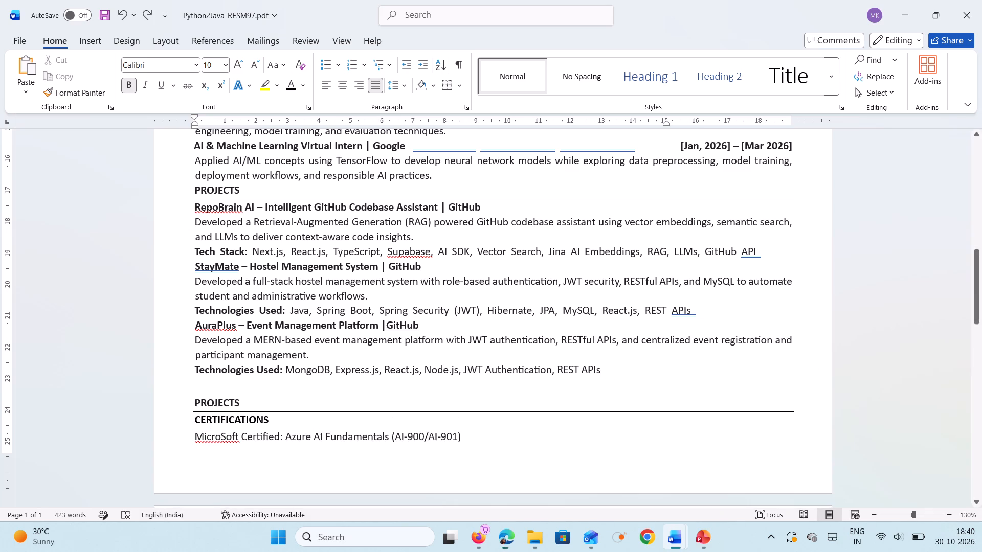
{"action": "double_click", "coordinate": [201, 393]}
{"action": "key", "text": "BackSpace"}
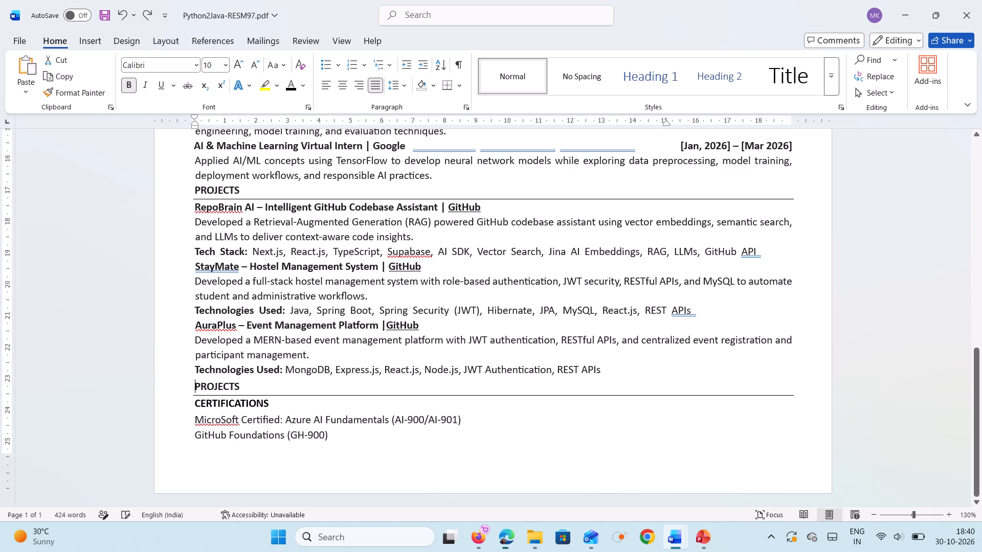
Cut the CERTIFICATIONS heading from beneath the pasted PROJECTS border line.
{"action": "left_click_drag", "start_coordinate": [273, 404], "coordinate": [192, 405]}
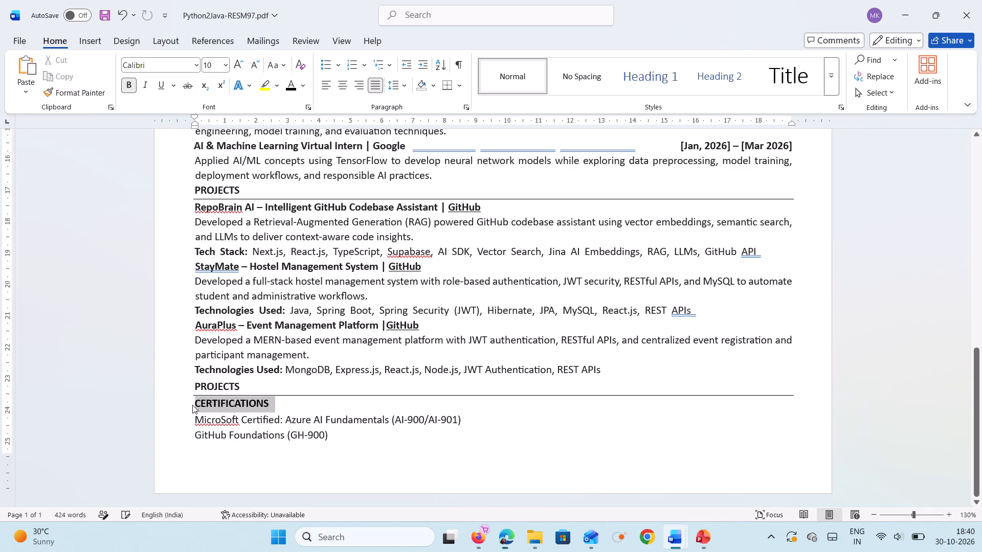
{"action": "key", "text": "ctrl+x"}
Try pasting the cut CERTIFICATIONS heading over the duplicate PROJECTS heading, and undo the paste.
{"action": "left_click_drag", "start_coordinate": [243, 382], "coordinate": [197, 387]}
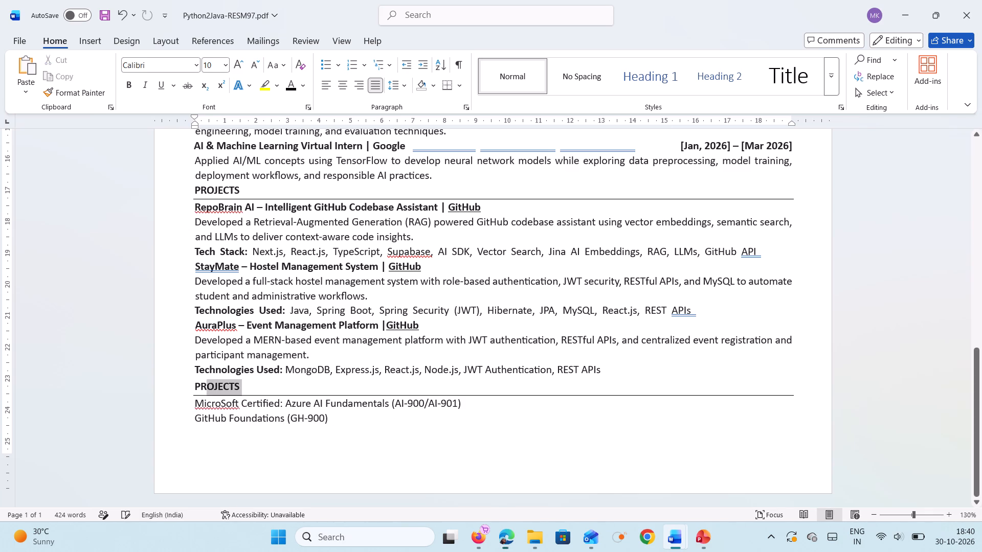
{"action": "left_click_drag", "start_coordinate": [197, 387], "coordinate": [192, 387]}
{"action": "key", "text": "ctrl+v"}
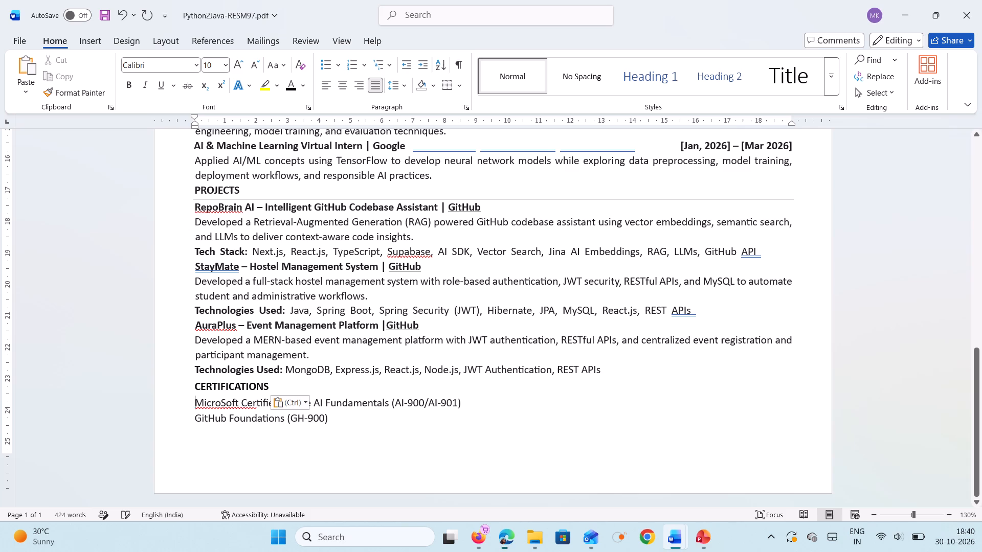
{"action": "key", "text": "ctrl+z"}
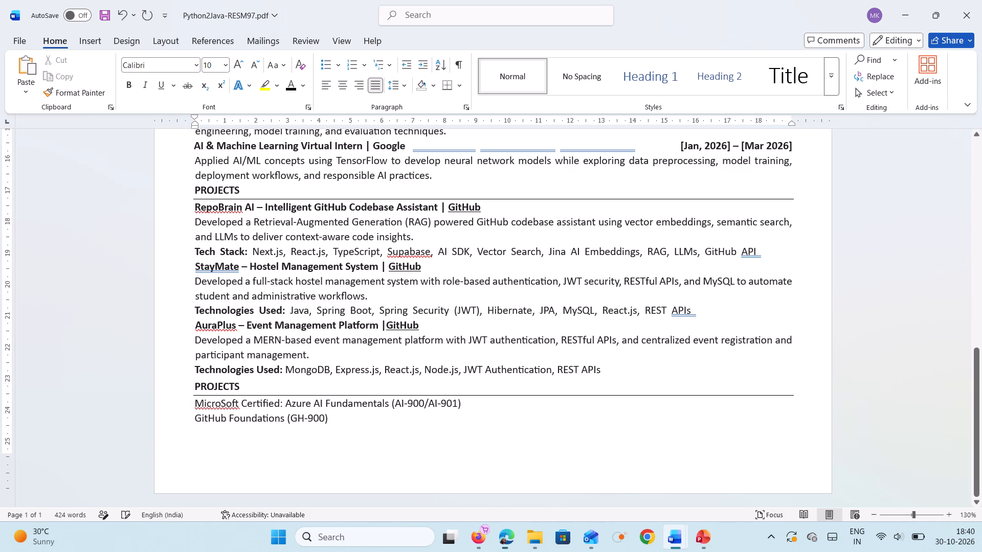
Replace the text of the duplicate PROJECTS heading with CERTIFICATIONS, keeping its border line.
{"action": "left_click", "coordinate": [237, 384]}
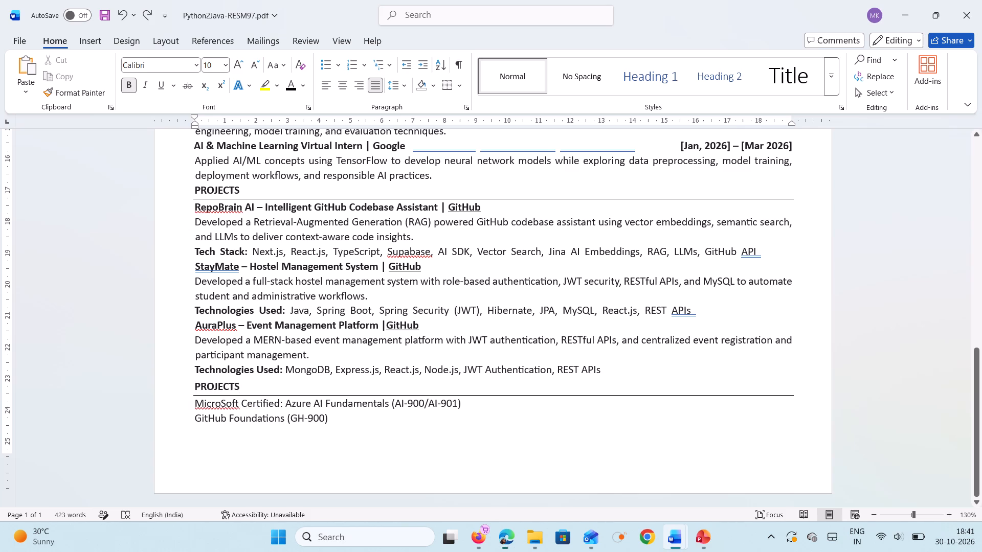
{"action": "key", "text": "BackSpace"}
{"action": "key", "text": "BackSpace"}
{"action": "key", "text": "BackSpace"}
{"action": "key", "text": "BackSpace"}
{"action": "key", "text": "BackSpace"}
{"action": "key", "text": "BackSpace"}
{"action": "key", "text": "BackSpace"}
{"action": "key", "text": "BackSpace"}
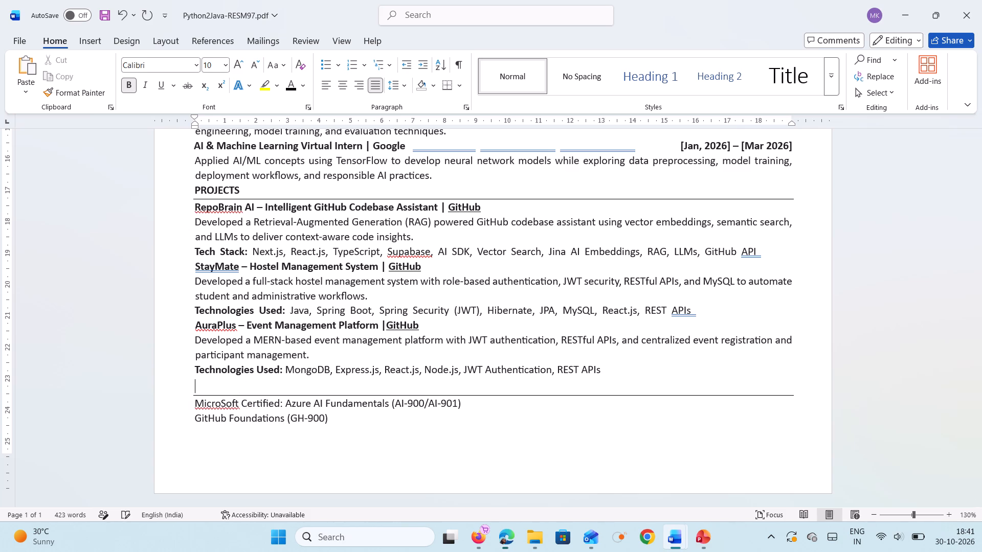
{"action": "type", "text": "CER"}
{"action": "type", "text": "TIFICATIONS"}
Review the resume's section headings and border lines up to the top of the page.
{"action": "scroll", "coordinate": [237, 384], "scroll_direction": "up", "scroll_amount": 4}
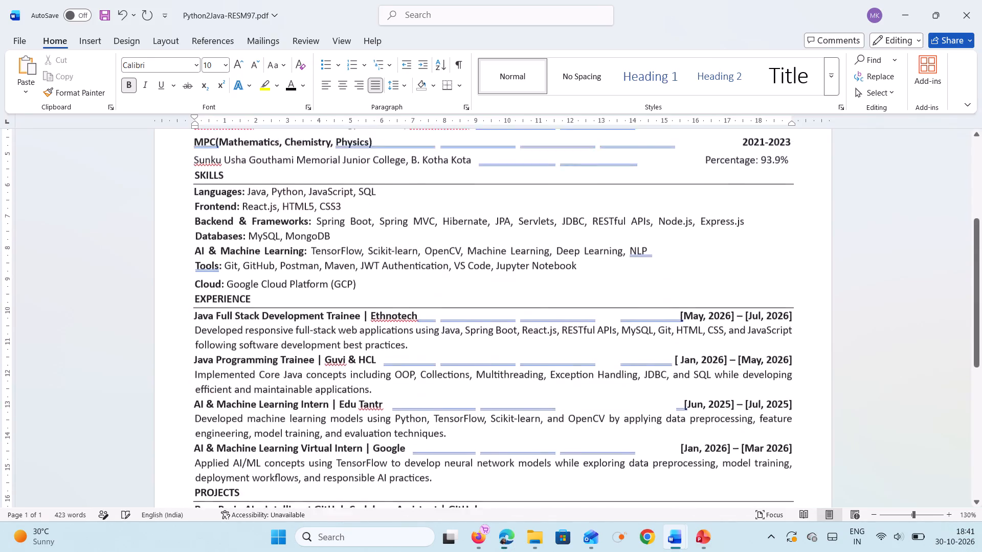
{"action": "scroll", "coordinate": [237, 384], "scroll_direction": "up", "scroll_amount": 1}
{"action": "scroll", "coordinate": [257, 237], "scroll_direction": "up", "scroll_amount": 1}
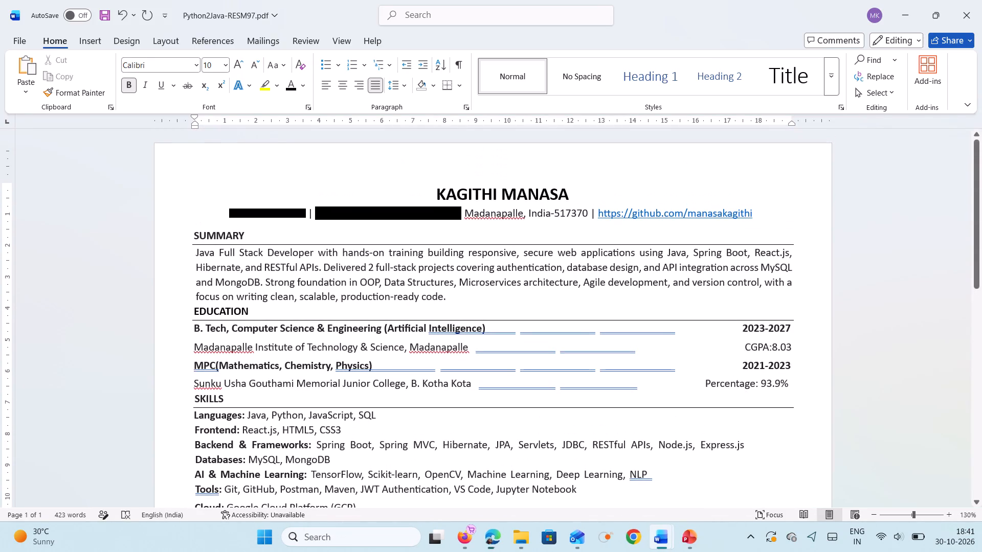
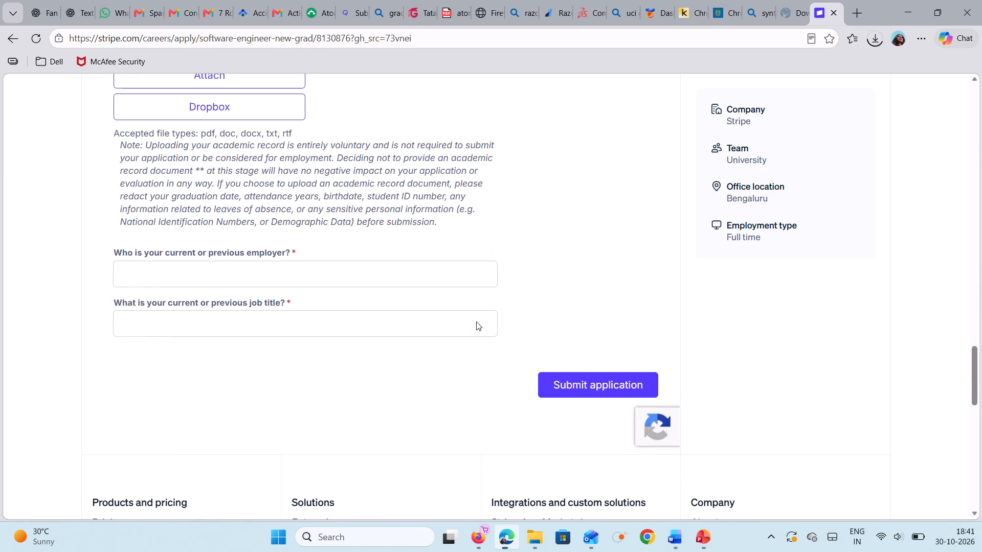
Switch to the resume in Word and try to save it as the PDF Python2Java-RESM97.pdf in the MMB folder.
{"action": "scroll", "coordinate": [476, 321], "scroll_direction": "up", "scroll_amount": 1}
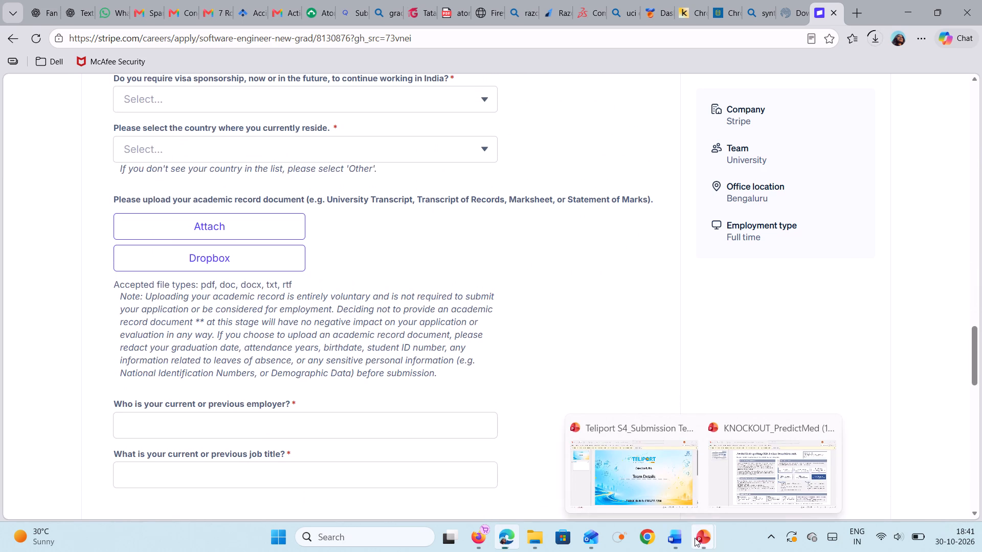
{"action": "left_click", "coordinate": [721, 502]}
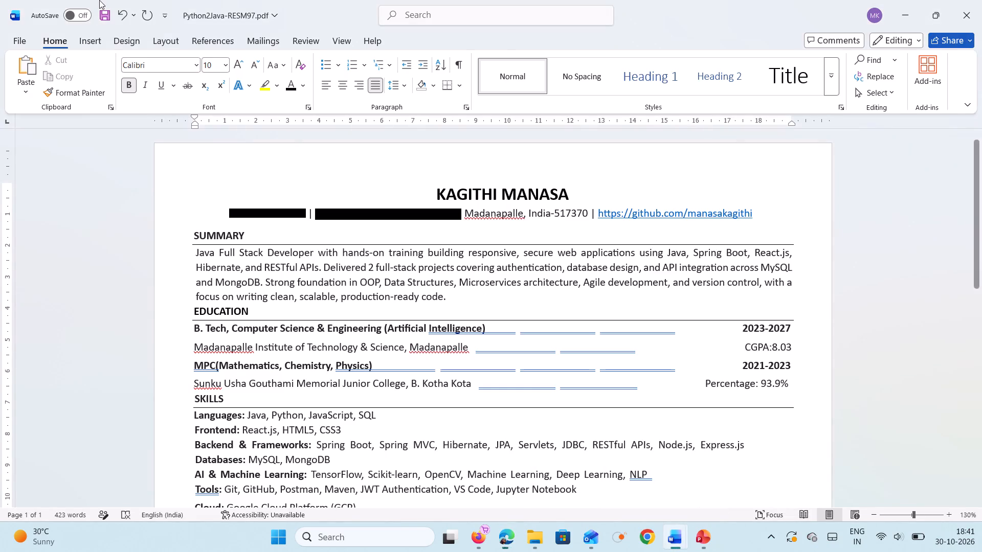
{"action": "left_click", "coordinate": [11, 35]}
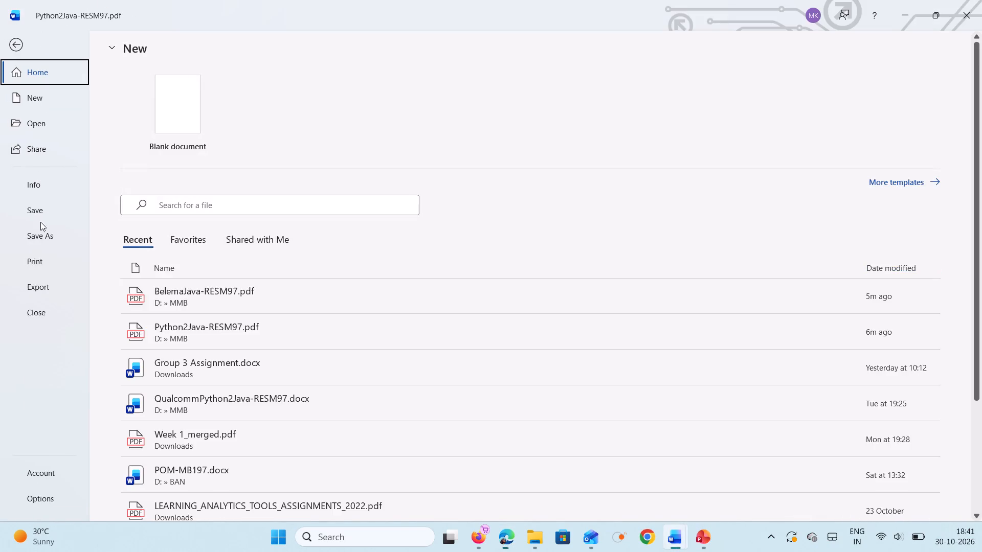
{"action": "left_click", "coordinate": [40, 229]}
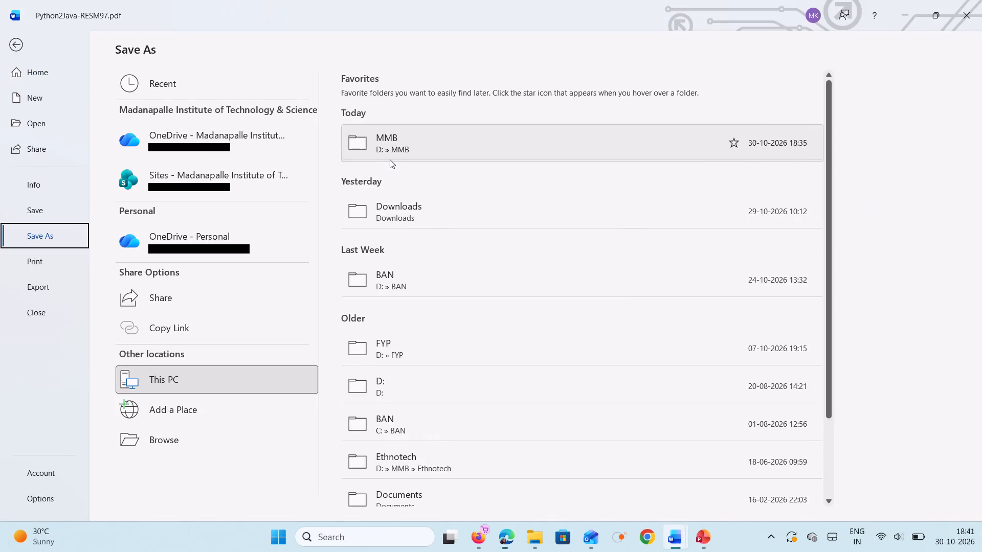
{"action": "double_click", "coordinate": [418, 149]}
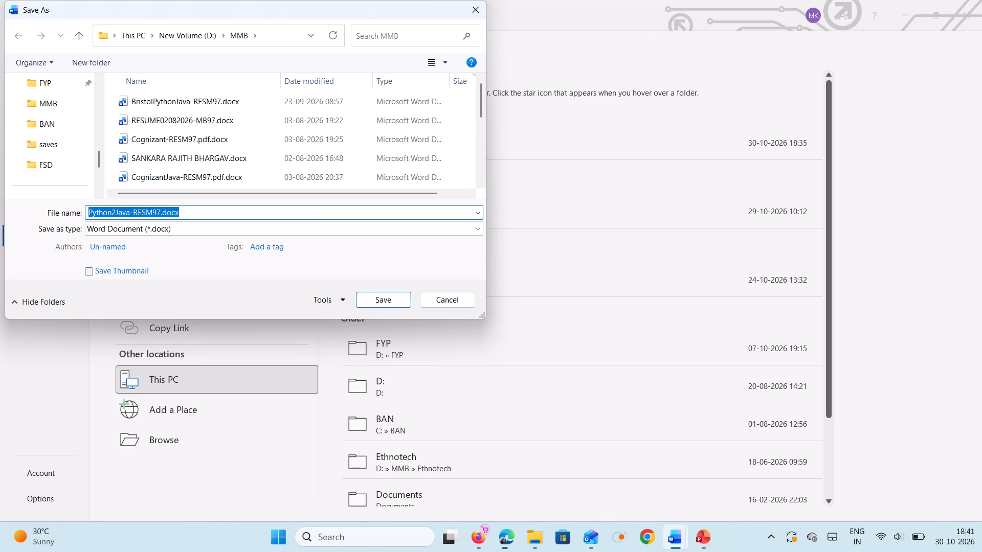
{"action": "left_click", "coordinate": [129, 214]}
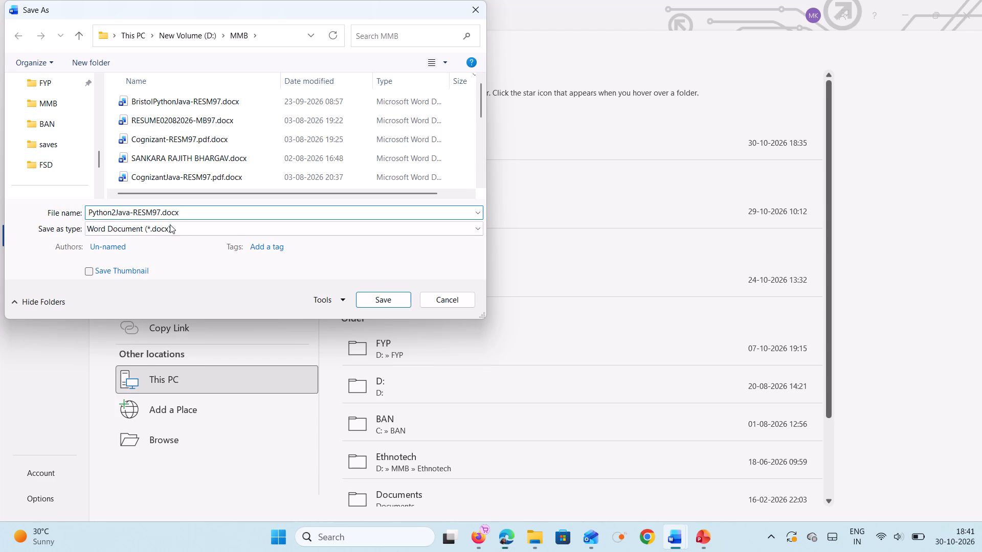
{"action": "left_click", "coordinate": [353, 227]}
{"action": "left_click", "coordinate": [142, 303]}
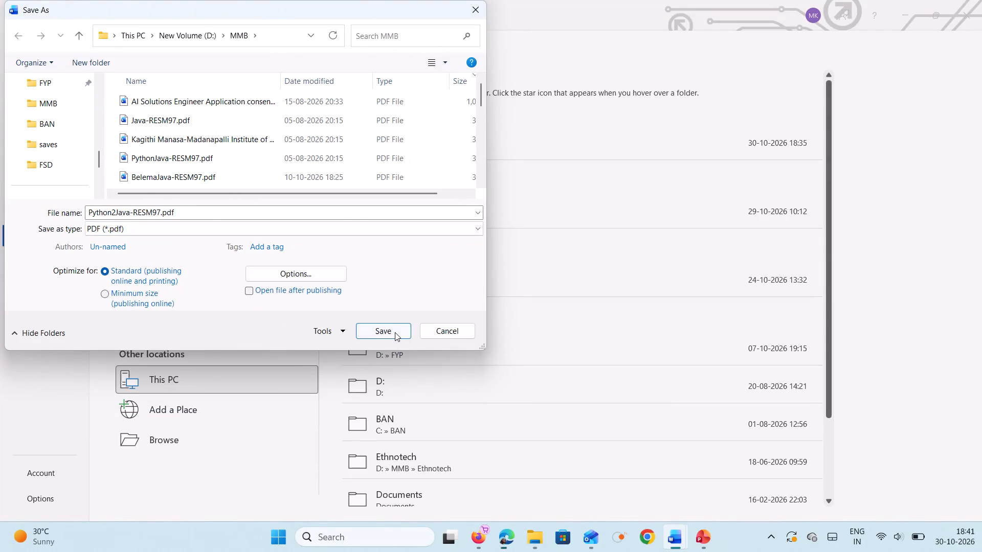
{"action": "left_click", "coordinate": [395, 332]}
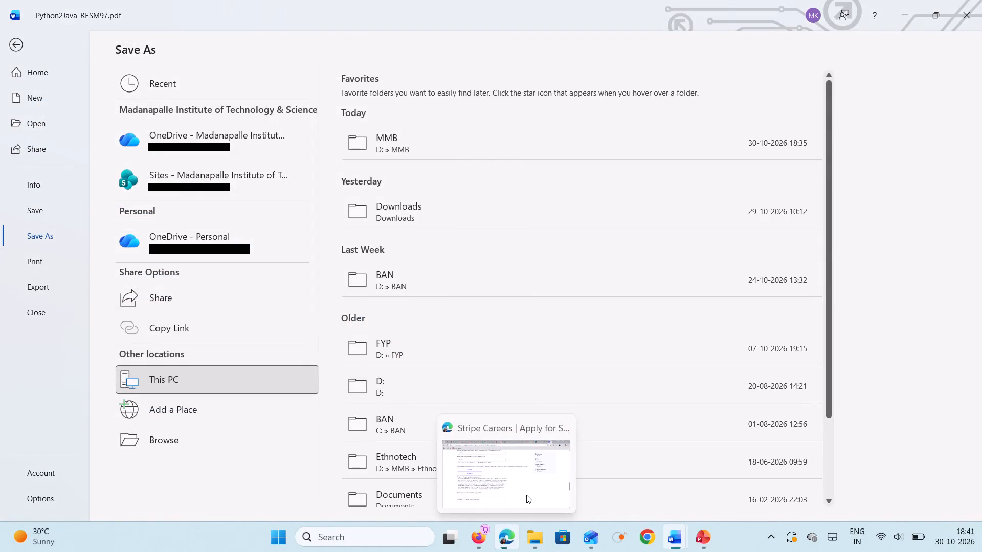
Return to the Stripe application in Edge, start attaching a Resume/CV file, and browse to the MMB folder for the resume.
{"action": "left_click", "coordinate": [526, 495]}
{"action": "scroll", "coordinate": [326, 236], "scroll_direction": "up", "scroll_amount": 10}
{"action": "scroll", "coordinate": [326, 236], "scroll_direction": "down", "scroll_amount": 1}
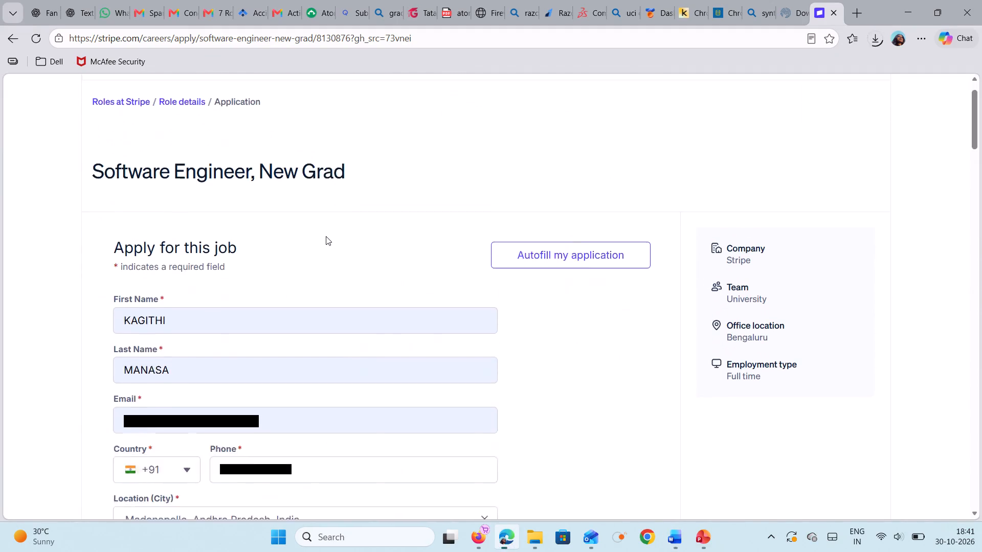
{"action": "scroll", "coordinate": [326, 236], "scroll_direction": "down", "scroll_amount": 1}
{"action": "scroll", "coordinate": [326, 236], "scroll_direction": "up", "scroll_amount": 5}
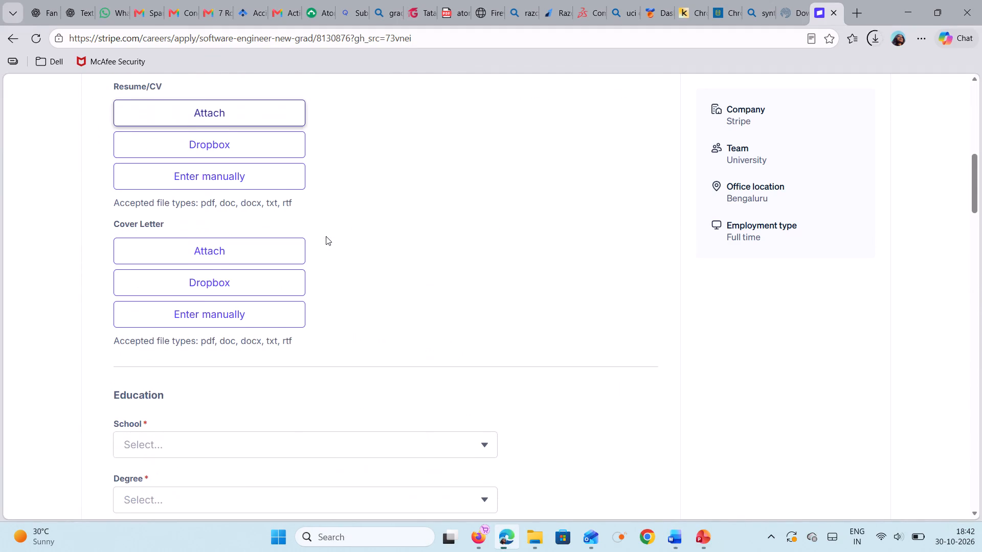
{"action": "left_click", "coordinate": [244, 118]}
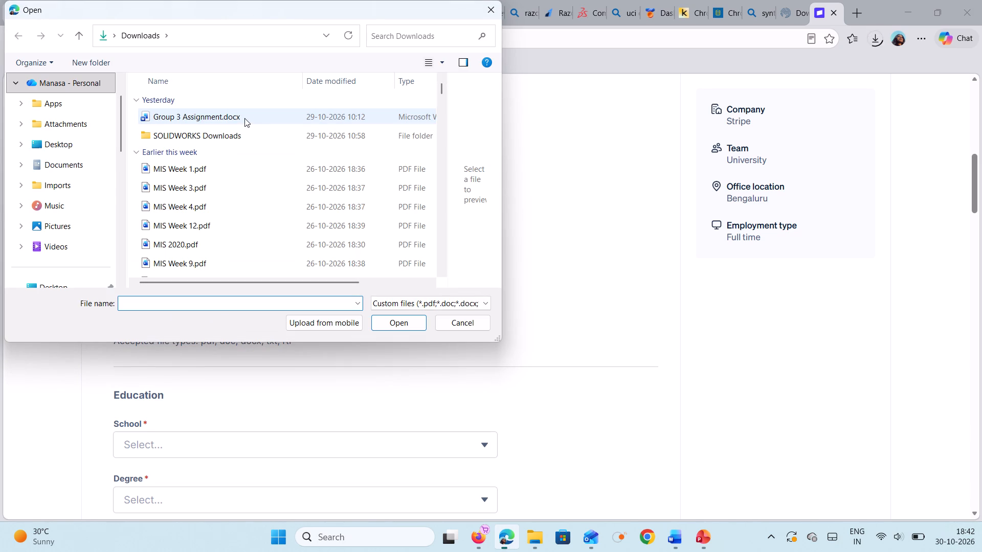
{"action": "scroll", "coordinate": [244, 118], "scroll_direction": "up", "scroll_amount": 2}
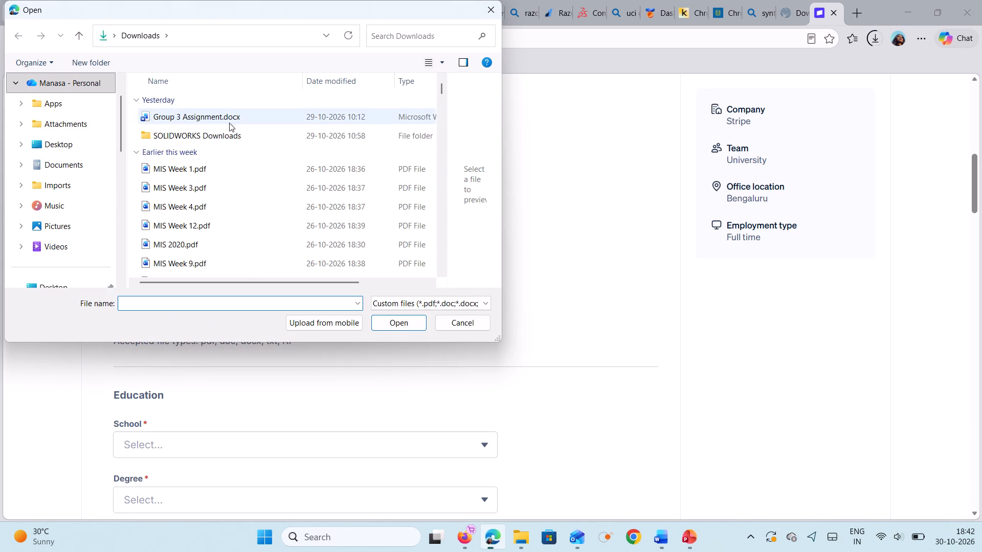
{"action": "scroll", "coordinate": [21, 203], "scroll_direction": "down", "scroll_amount": 1}
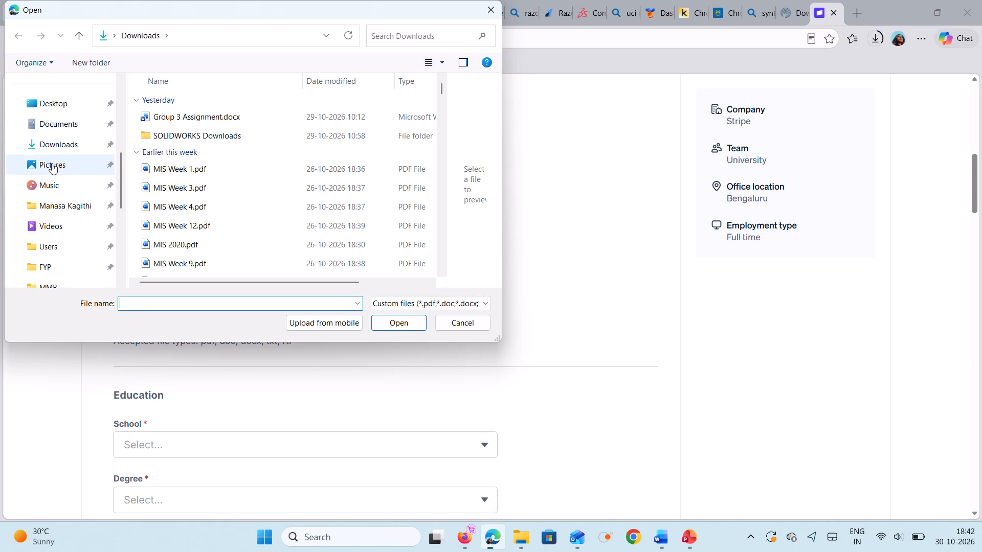
{"action": "scroll", "coordinate": [72, 150], "scroll_direction": "down", "scroll_amount": 2}
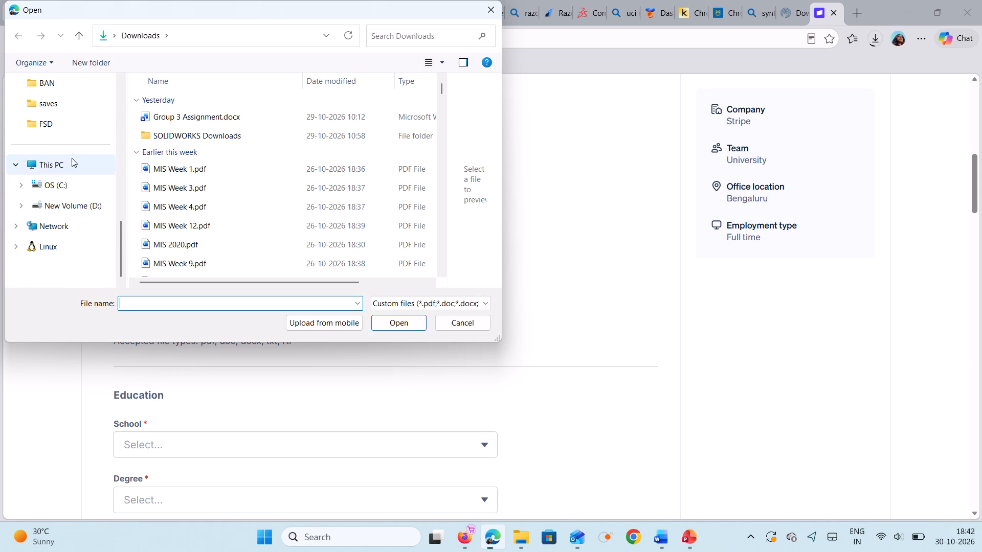
{"action": "scroll", "coordinate": [81, 84], "scroll_direction": "up", "scroll_amount": 1}
{"action": "double_click", "coordinate": [65, 180]}
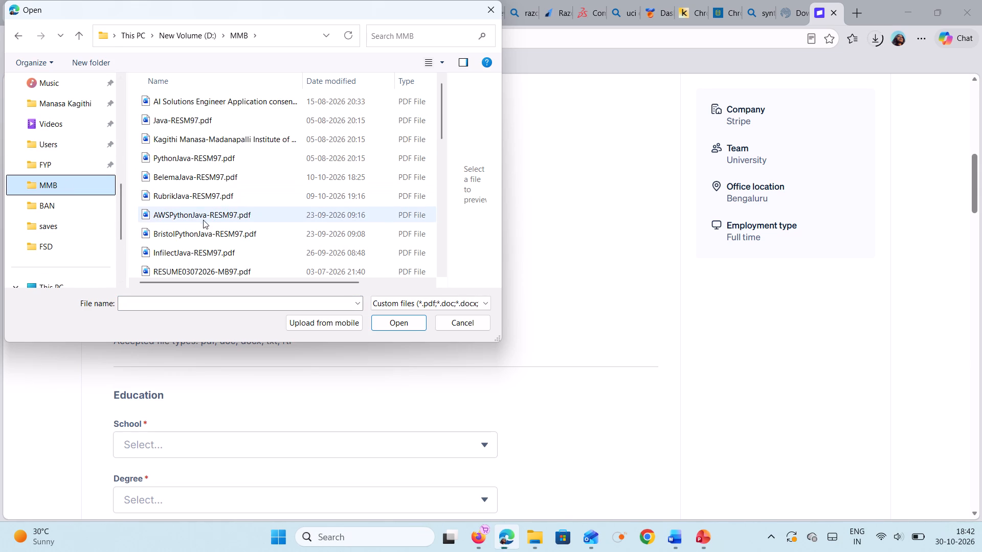
{"action": "scroll", "coordinate": [197, 222], "scroll_direction": "up", "scroll_amount": 1}
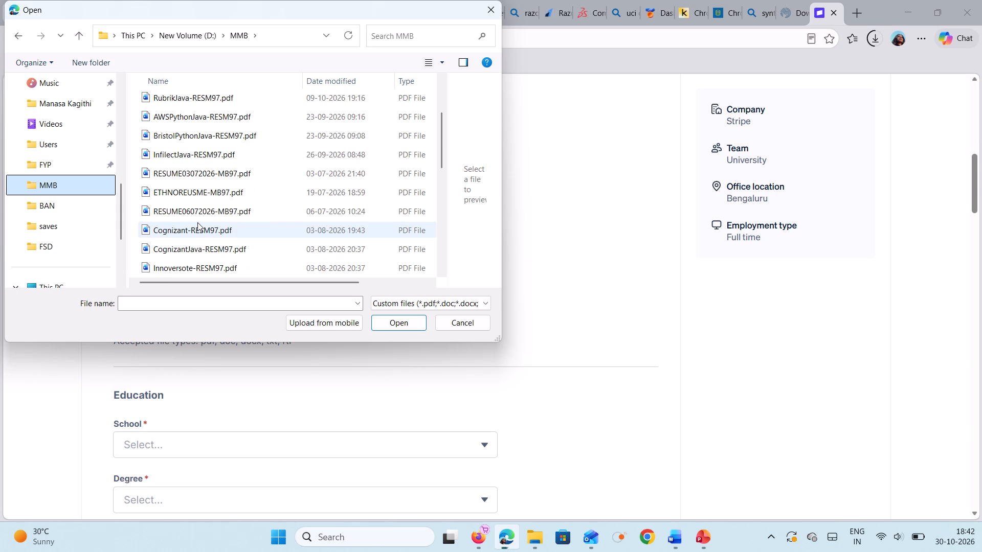
{"action": "scroll", "coordinate": [197, 222], "scroll_direction": "up", "scroll_amount": 2}
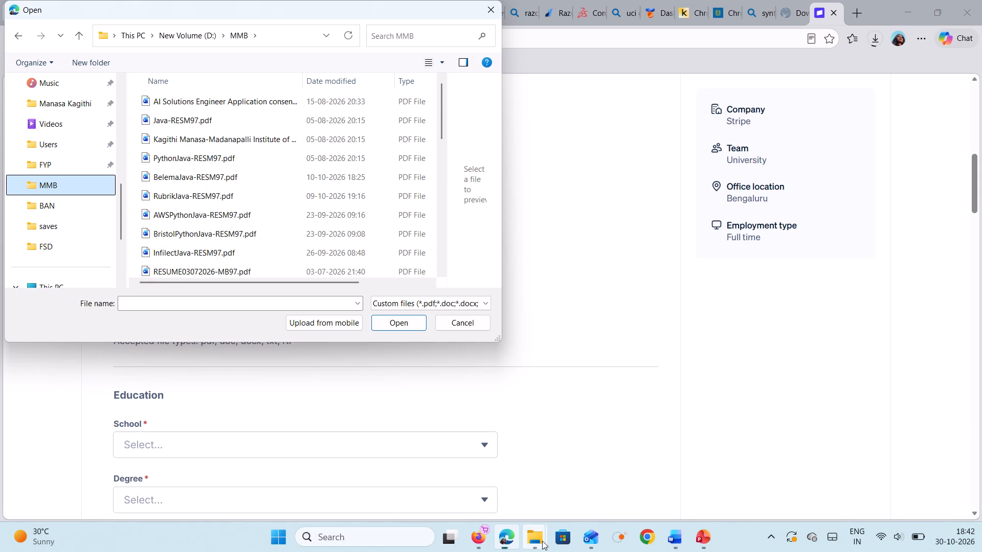
Switch back to Word and save the resume in the MMB folder as a PDF named Stripe-RESM97.pdf.
{"action": "left_click", "coordinate": [712, 482]}
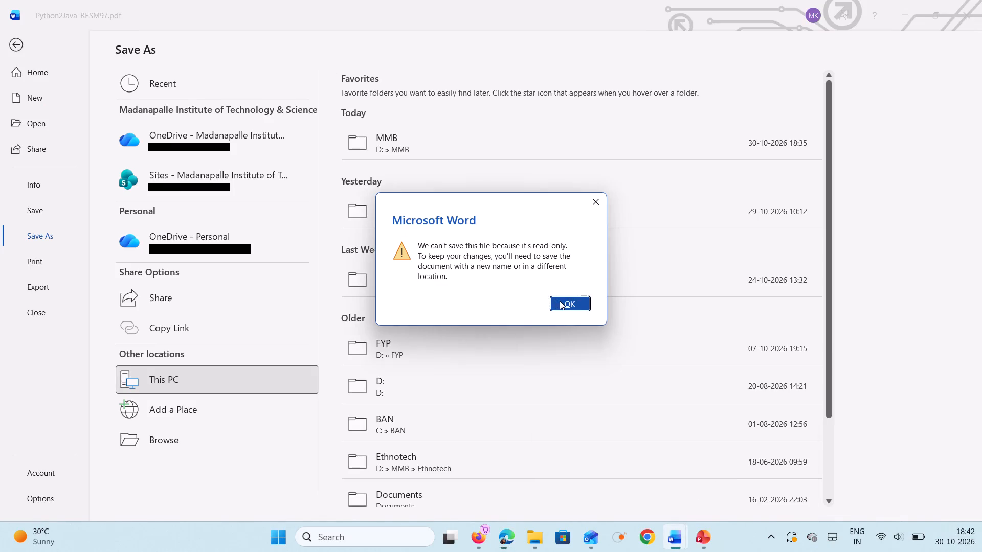
{"action": "left_click", "coordinate": [590, 200]}
{"action": "double_click", "coordinate": [469, 140]}
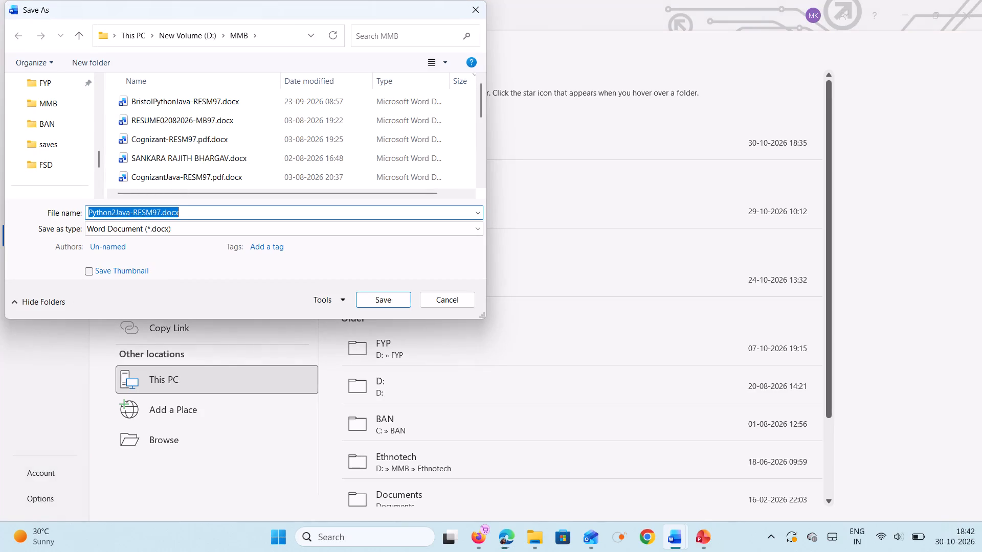
{"action": "left_click", "coordinate": [126, 233]}
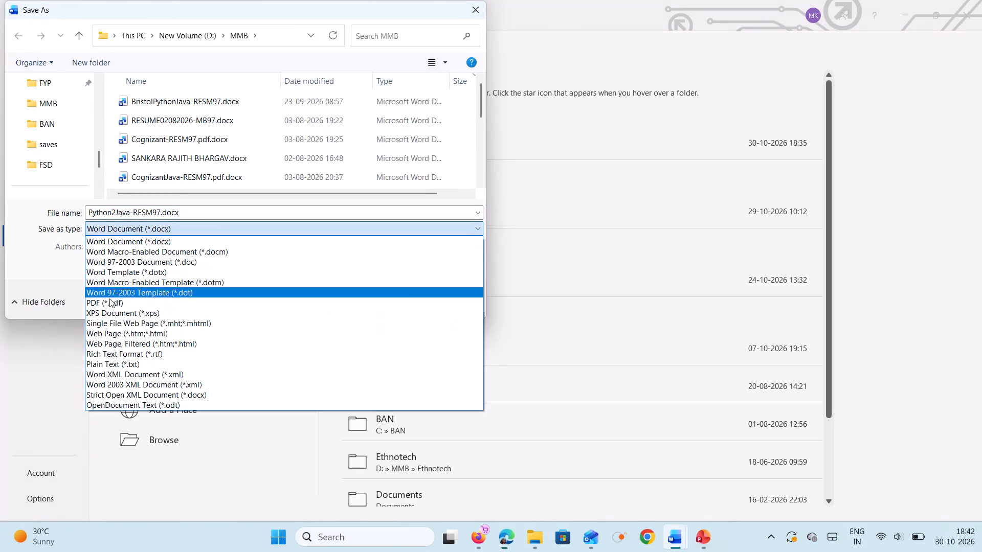
{"action": "left_click", "coordinate": [109, 301]}
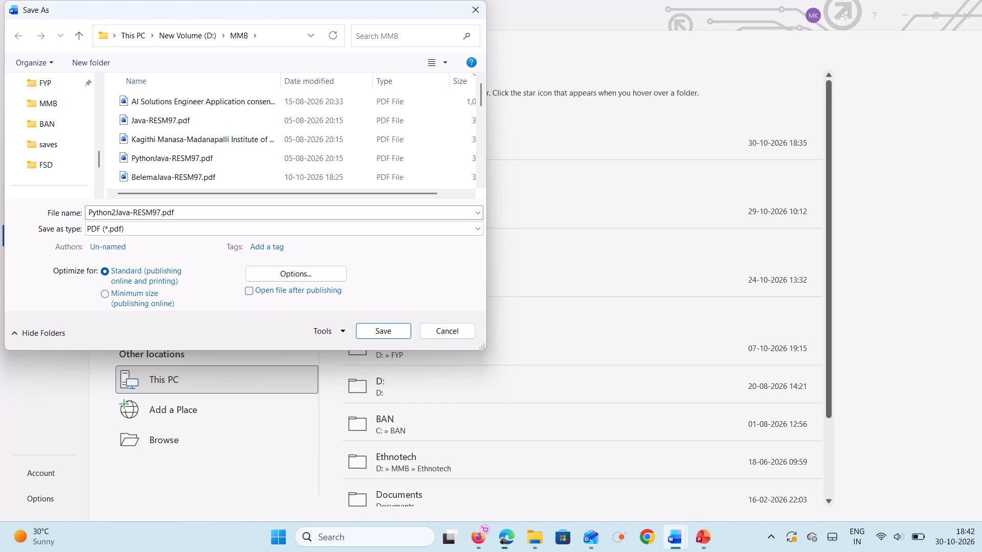
{"action": "left_click_drag", "start_coordinate": [130, 212], "coordinate": [93, 205]}
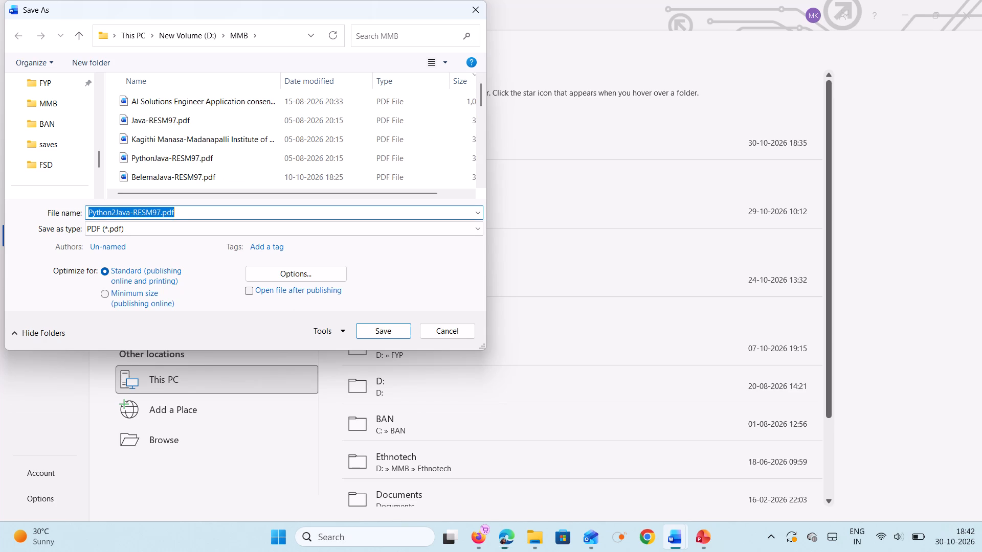
{"action": "left_click", "coordinate": [127, 213]}
{"action": "left_click_drag", "start_coordinate": [129, 214], "coordinate": [75, 214]}
{"action": "type", "text": "Stripe"}
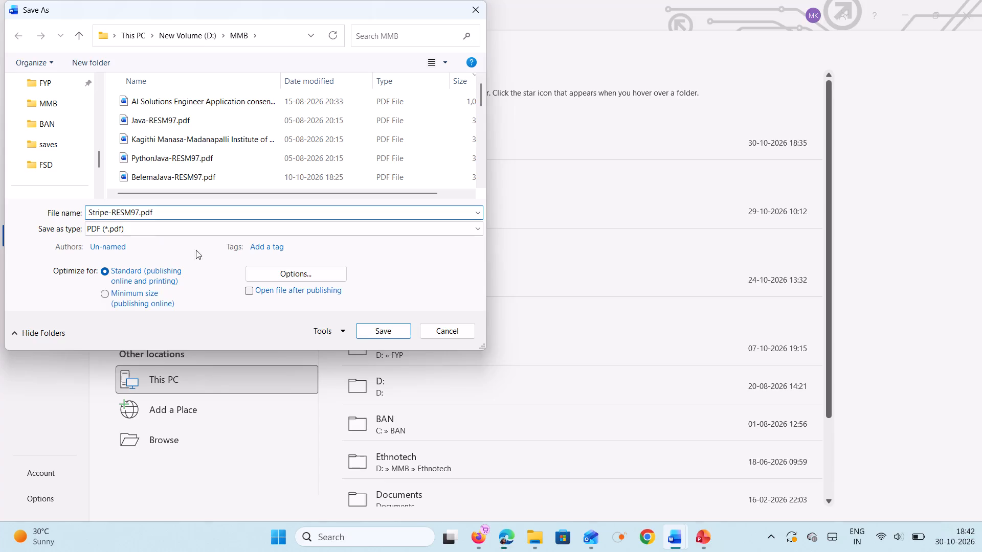
{"action": "left_click", "coordinate": [374, 333]}
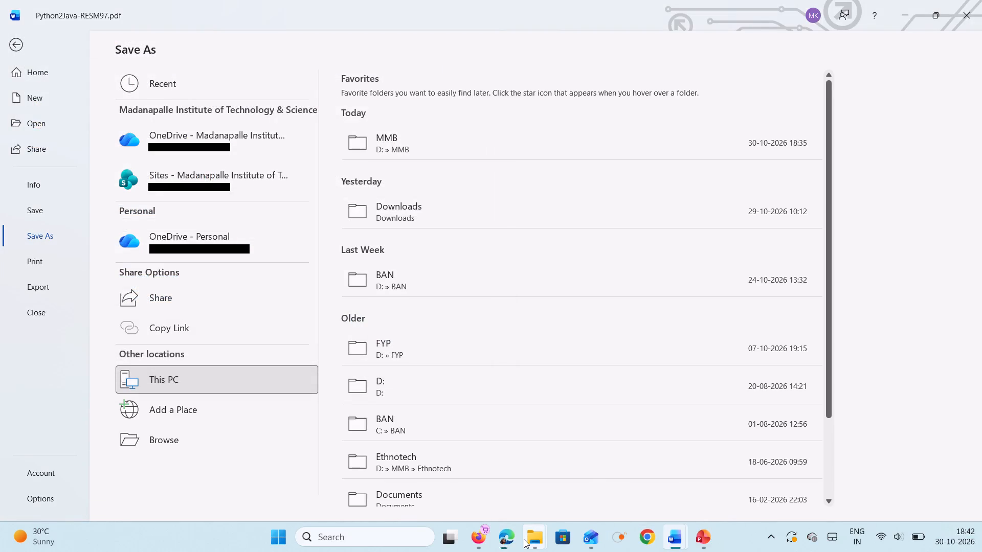
Copy Stripe-RESM97.pdf from the MMB folder in File Explorer and use it as the Resume/CV attachment in the Stripe application.
{"action": "left_click", "coordinate": [493, 473]}
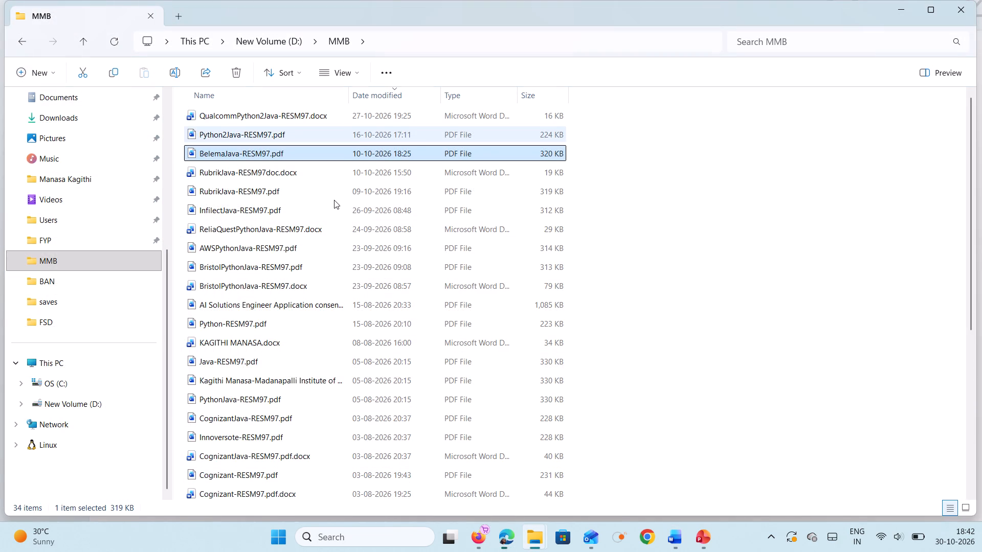
{"action": "key", "text": "ctrl+r"}
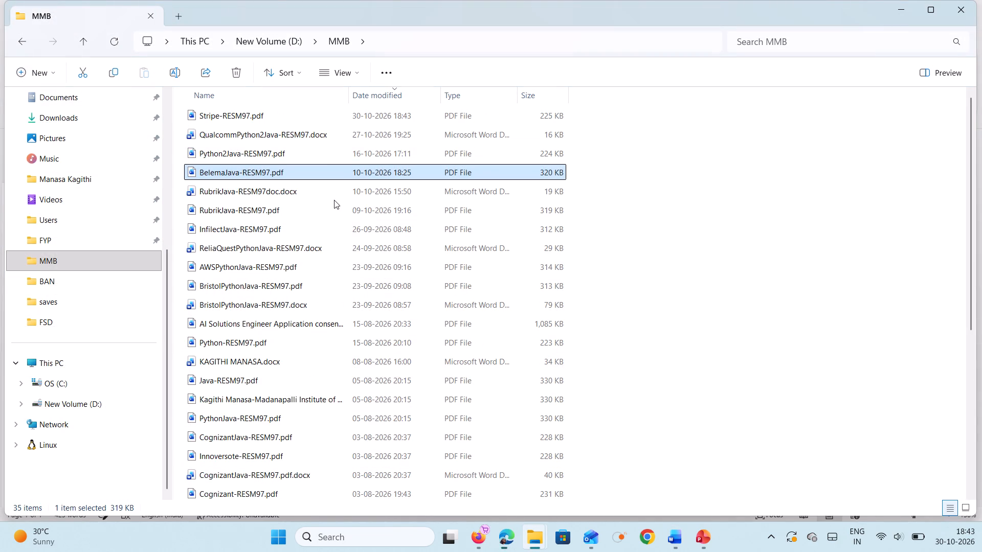
{"action": "left_click", "coordinate": [293, 122]}
{"action": "key", "text": "ctrl+c"}
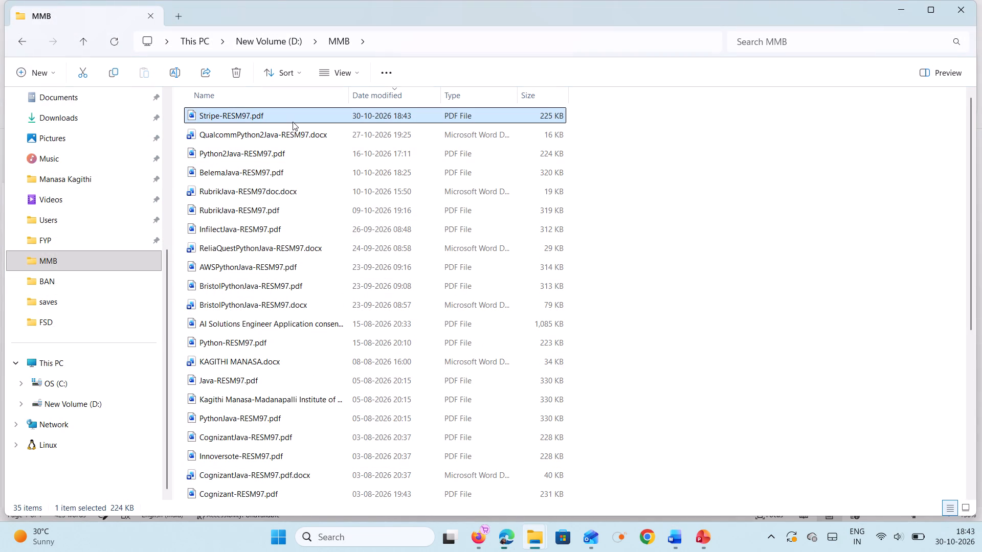
{"action": "key", "text": "alt+Tab"}
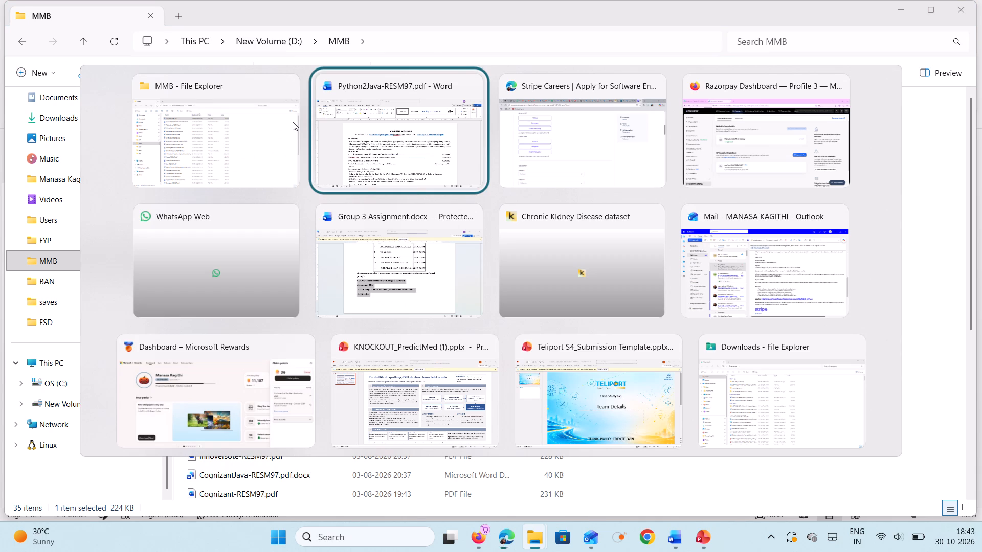
{"action": "key", "text": "alt+Tab"}
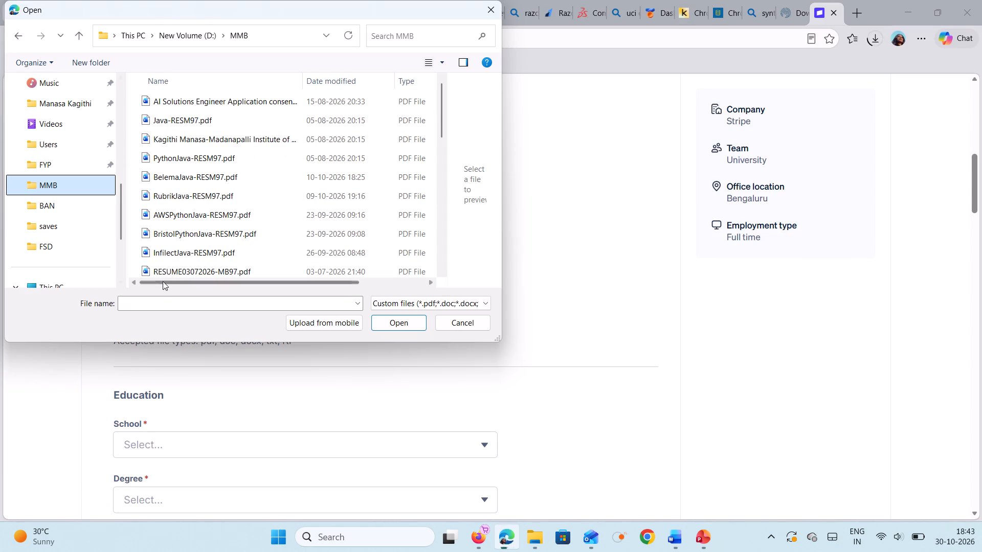
{"action": "left_click", "coordinate": [160, 301]}
{"action": "key", "text": "ctrl+v"}
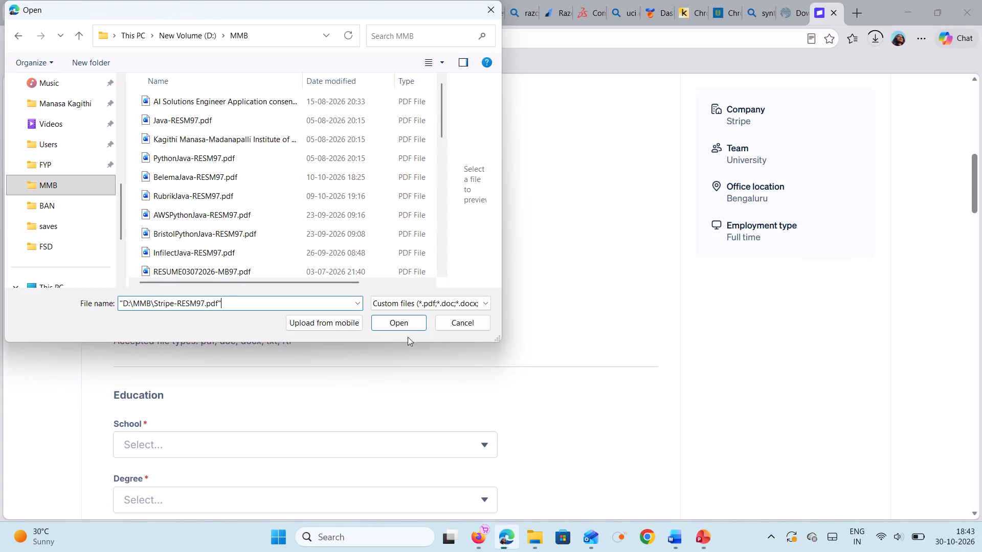
{"action": "left_click", "coordinate": [399, 326]}
In the Education section, set School to Other and Degree to Bachelor's Degree.
{"action": "scroll", "coordinate": [294, 214], "scroll_direction": "up", "scroll_amount": 1}
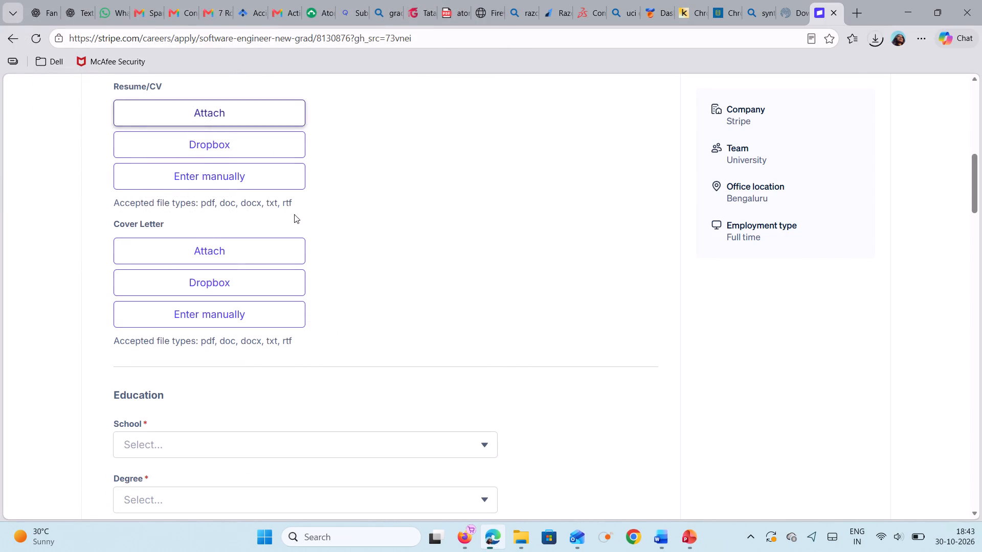
{"action": "scroll", "coordinate": [294, 214], "scroll_direction": "up", "scroll_amount": 1}
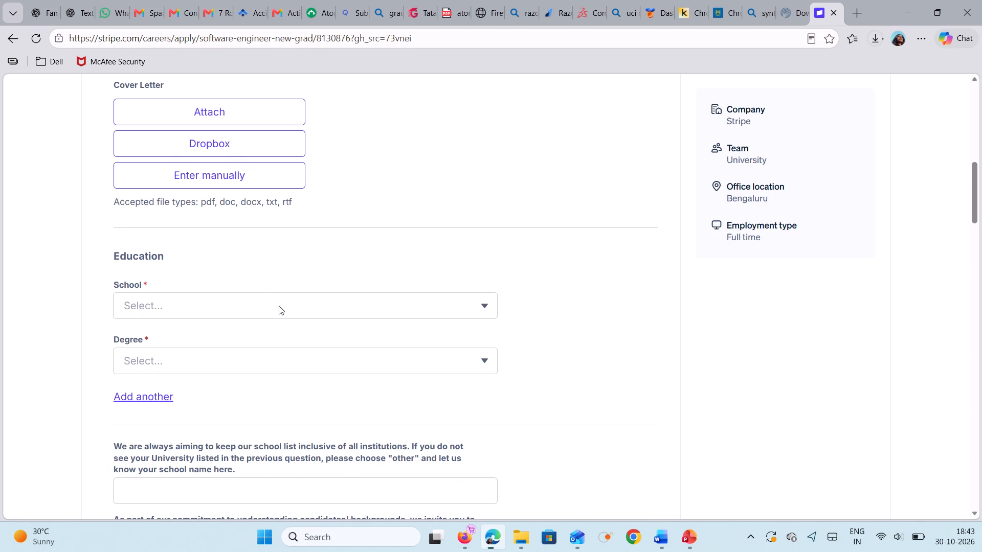
{"action": "left_click", "coordinate": [279, 306]}
{"action": "type", "text": "other"}
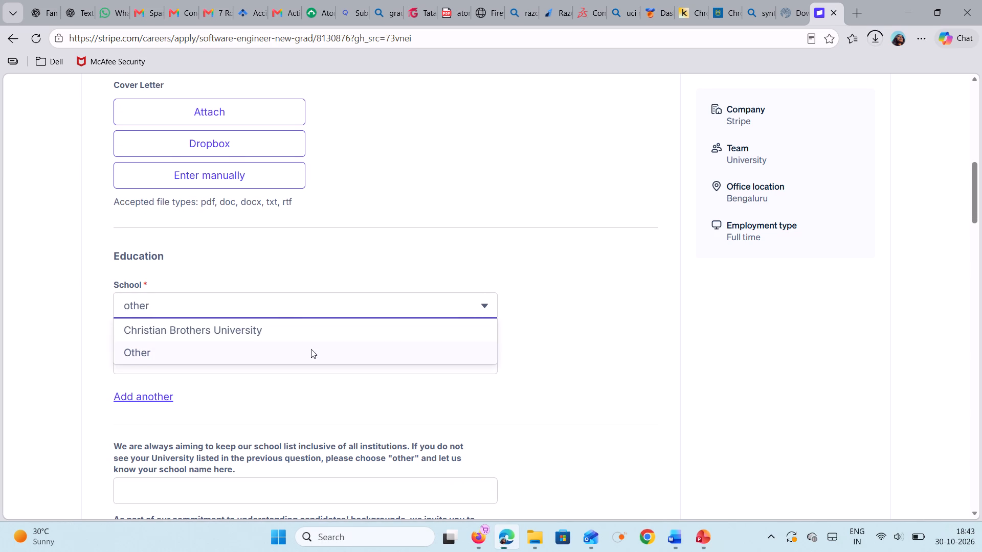
{"action": "left_click", "coordinate": [311, 349]}
{"action": "left_click", "coordinate": [304, 359]}
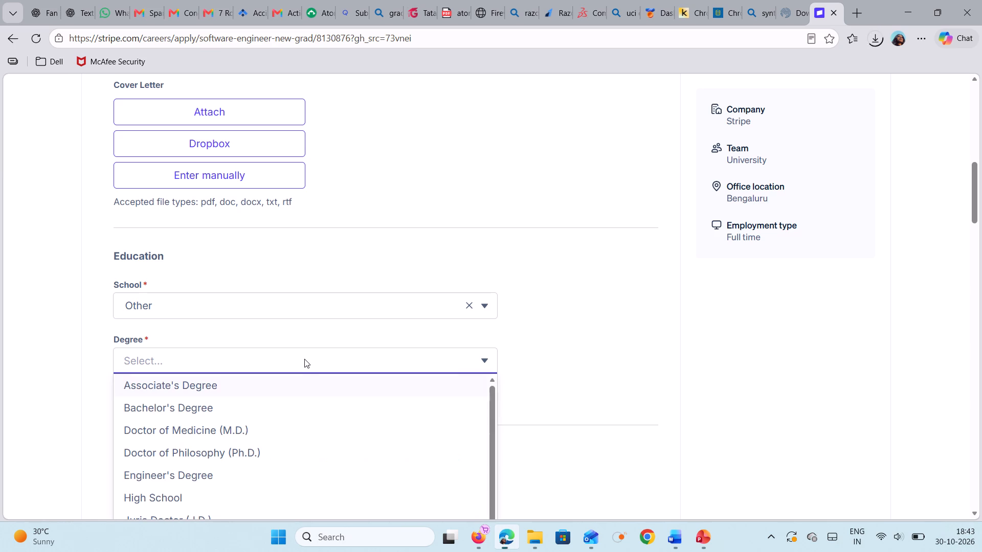
{"action": "left_click", "coordinate": [292, 405]}
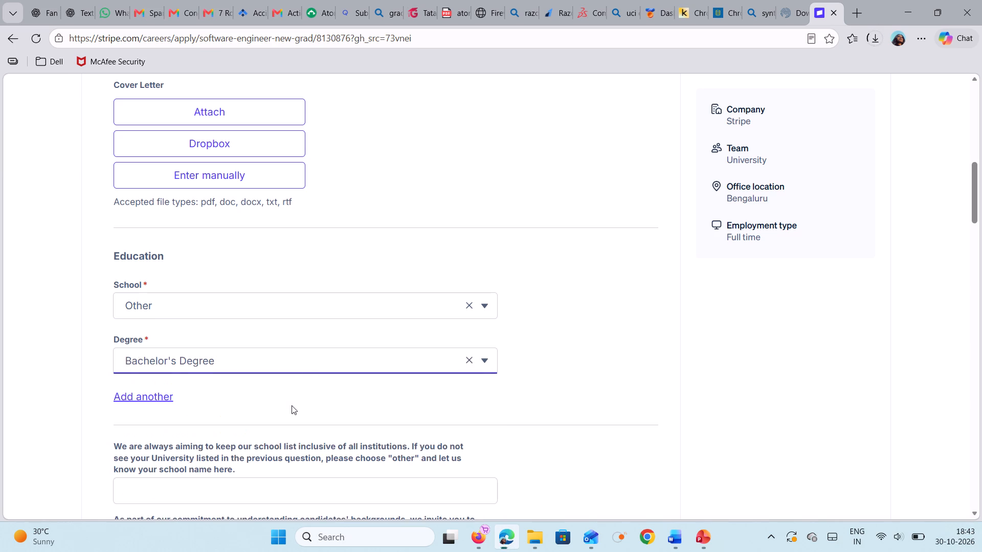
{"action": "scroll", "coordinate": [292, 405], "scroll_direction": "down", "scroll_amount": 5}
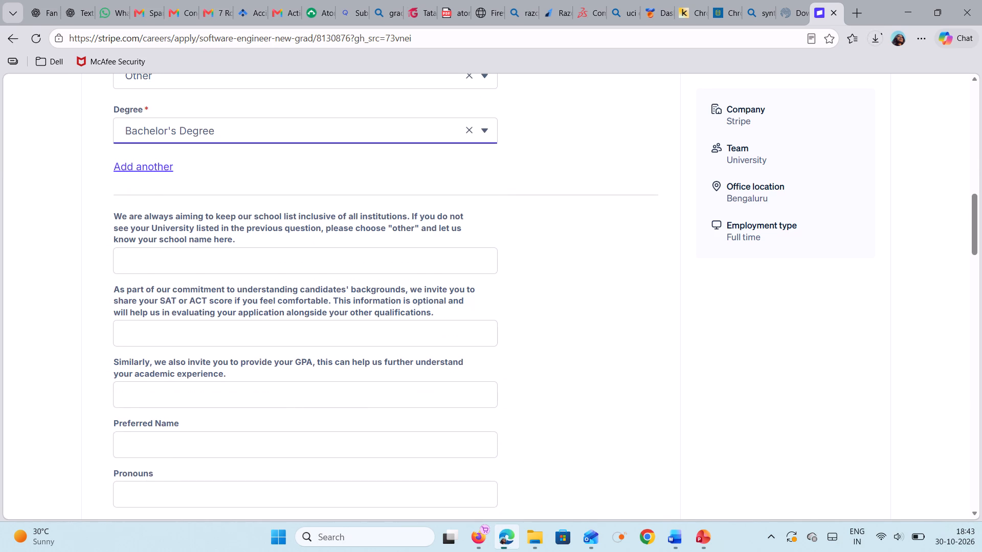
Enter Madanapalle Institute of Technology & Science as the school name in the question for universities missing from the school list.
{"action": "left_click", "coordinate": [297, 259]}
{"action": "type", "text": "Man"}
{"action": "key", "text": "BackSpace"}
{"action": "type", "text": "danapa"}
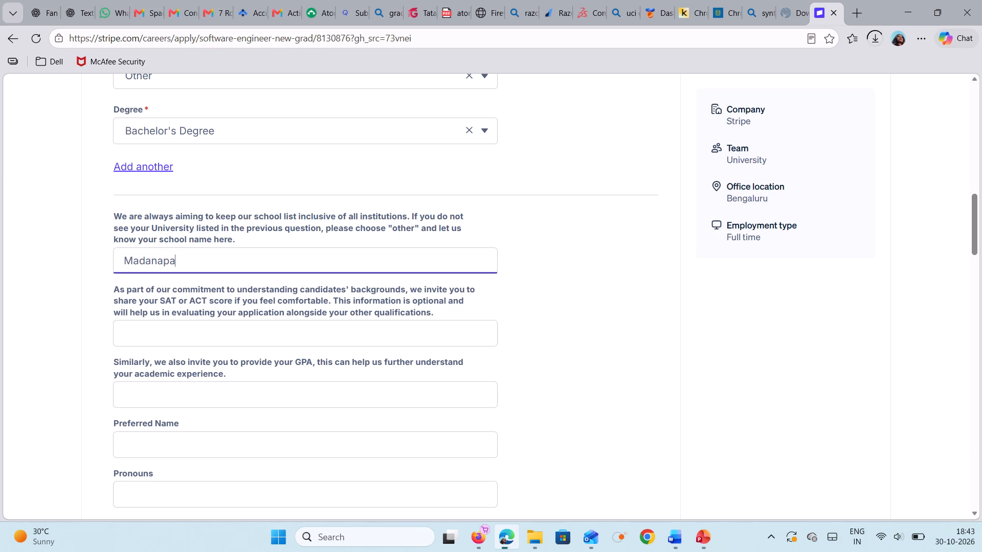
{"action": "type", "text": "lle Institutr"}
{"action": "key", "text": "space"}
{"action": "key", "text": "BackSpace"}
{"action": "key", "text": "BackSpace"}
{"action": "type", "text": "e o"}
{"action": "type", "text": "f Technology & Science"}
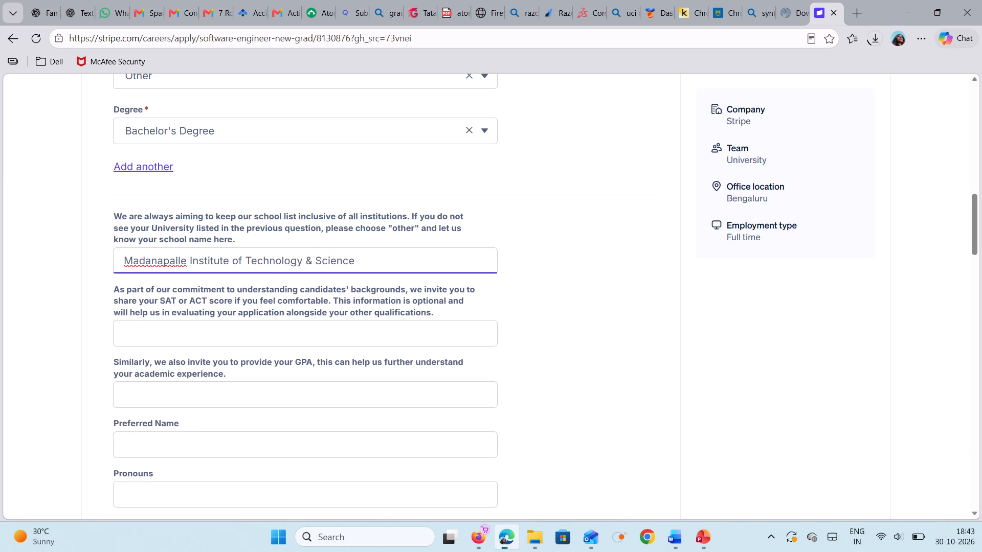
Leave the optional SAT or ACT score blank and enter 8.03 as the GPA.
{"action": "scroll", "coordinate": [649, 302], "scroll_direction": "down", "scroll_amount": 1}
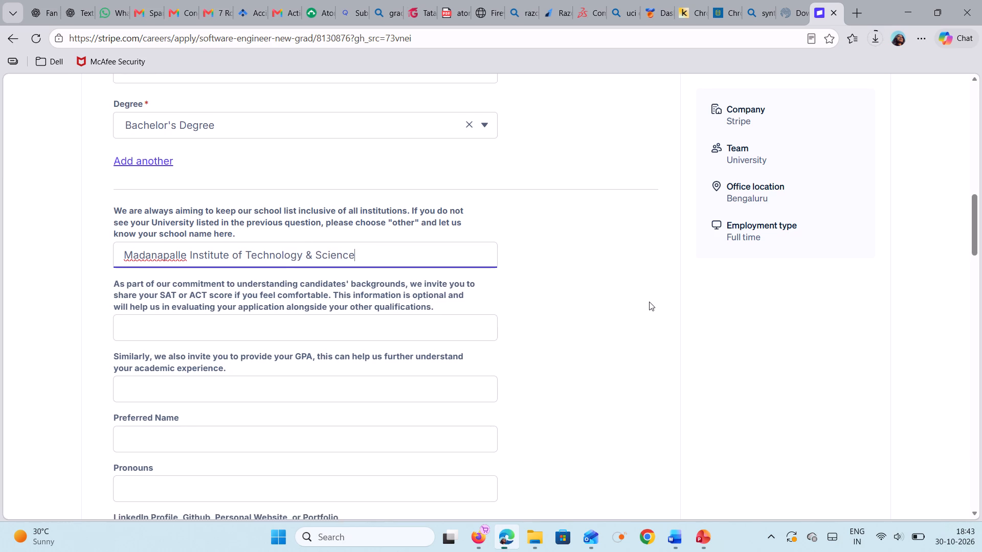
{"action": "scroll", "coordinate": [649, 302], "scroll_direction": "down", "scroll_amount": 1}
{"action": "right_click", "coordinate": [367, 344]}
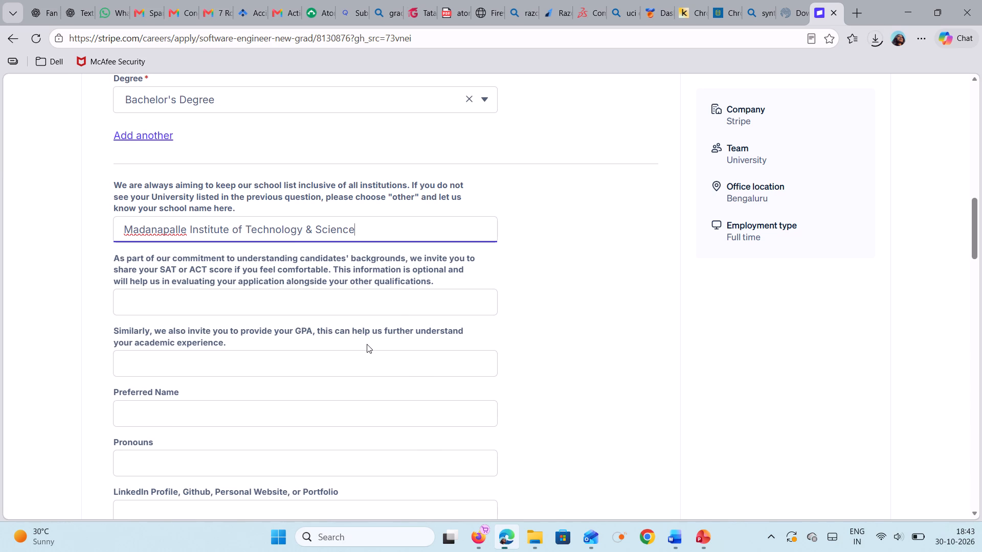
{"action": "left_click", "coordinate": [312, 353]}
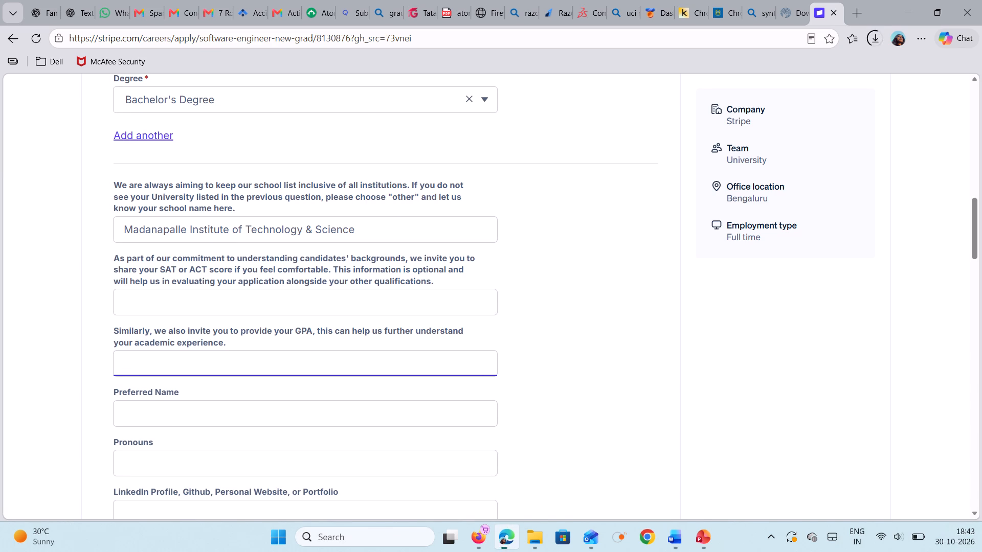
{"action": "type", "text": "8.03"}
{"action": "scroll", "coordinate": [312, 353], "scroll_direction": "down", "scroll_amount": 1}
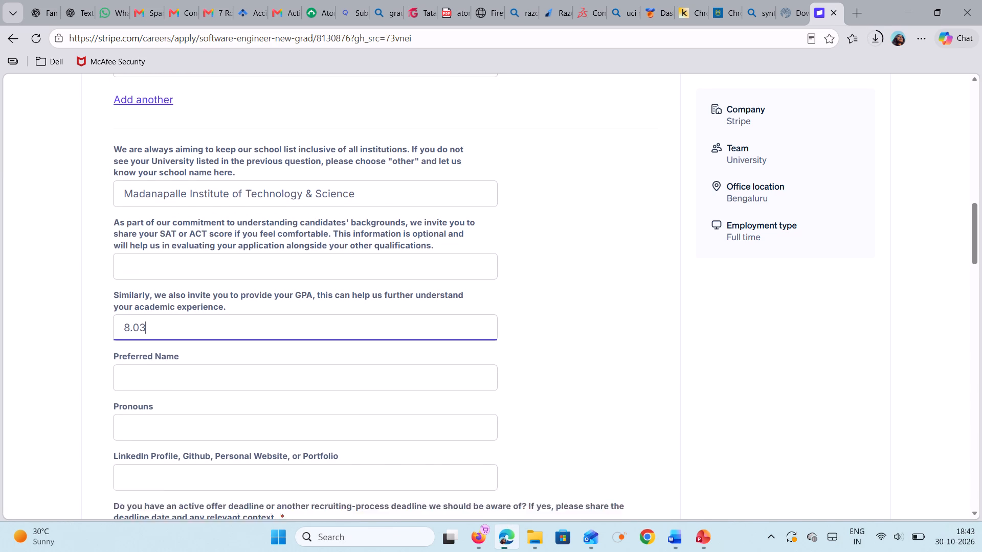
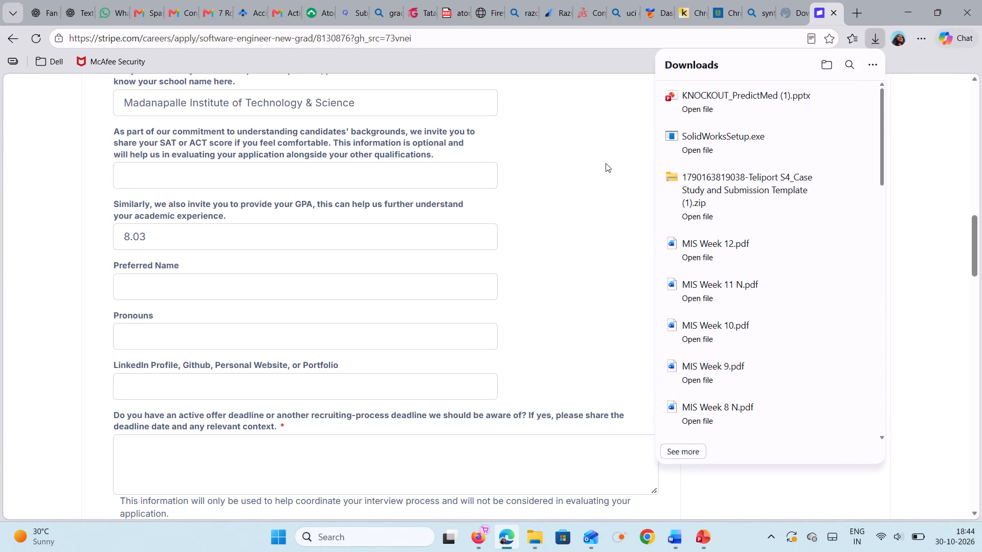
Enter the applicant's first and last name as the Preferred Name in the Stripe application.
{"action": "left_click", "coordinate": [214, 295]}
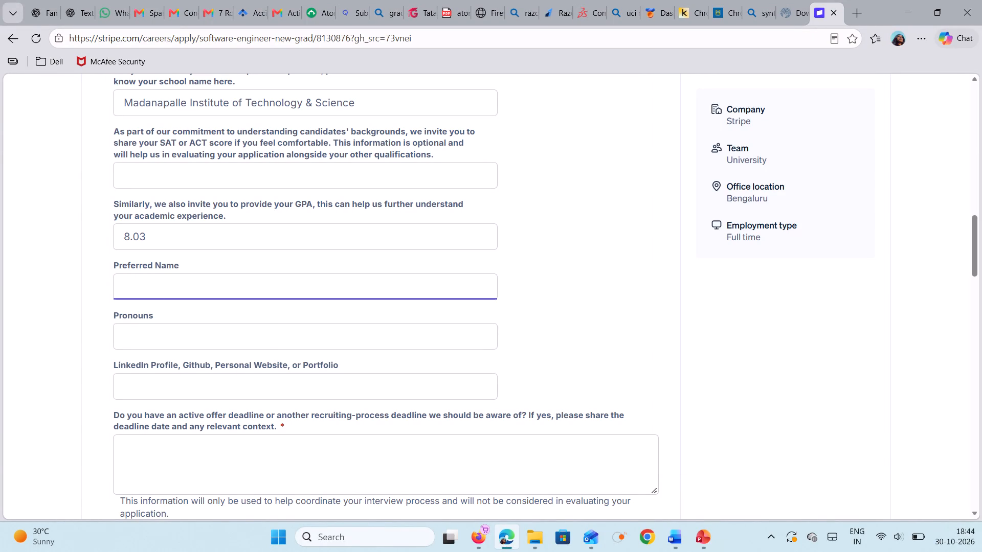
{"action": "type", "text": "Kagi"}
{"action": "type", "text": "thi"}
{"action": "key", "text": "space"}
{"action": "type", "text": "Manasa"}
Fill in the applicant's Pronouns, starting with She.
{"action": "left_click", "coordinate": [202, 334]}
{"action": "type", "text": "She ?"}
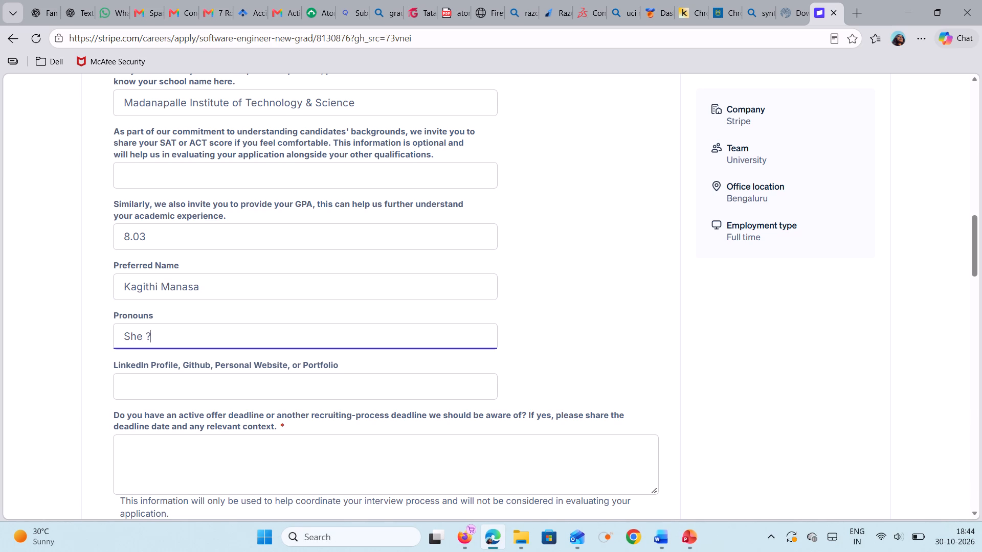
Complete the Pronouns answer so that it reads She / Her.
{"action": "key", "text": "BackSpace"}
{"action": "type", "text": "/ Her"}
Look up the applicant's GitHub profile in a new browser tab and copy its address into the LinkedIn, Github, Personal Website, or Portfolio answer.
{"action": "left_click", "coordinate": [163, 388]}
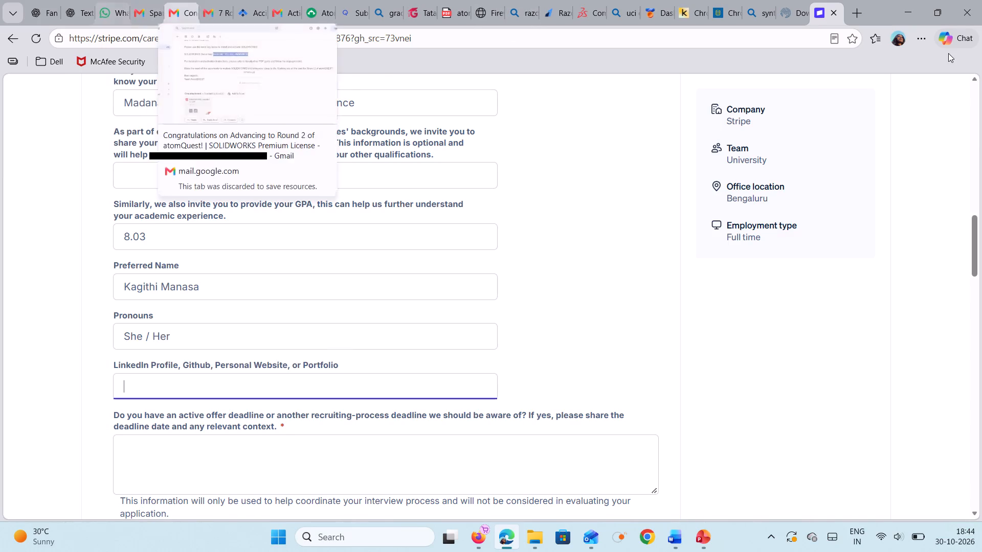
{"action": "left_click", "coordinate": [859, 13]}
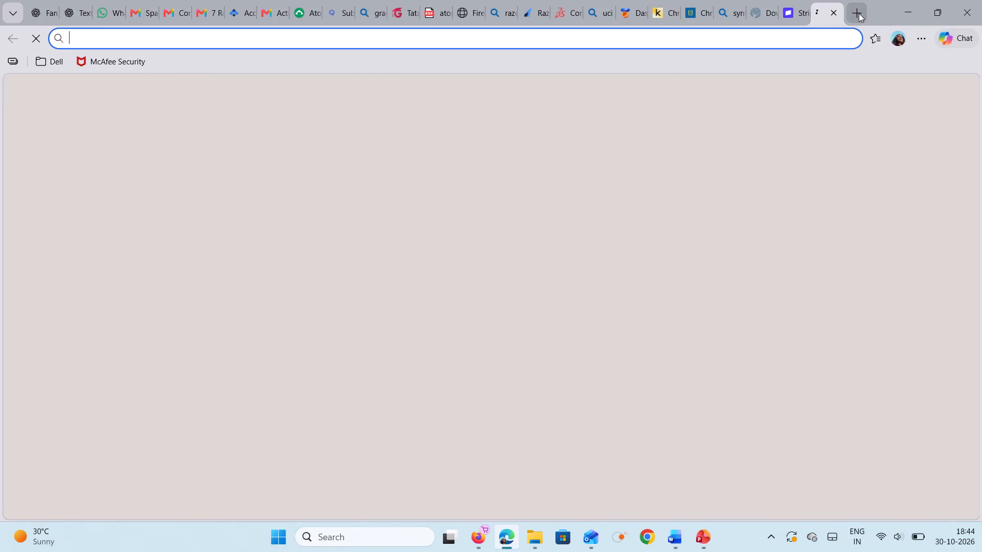
{"action": "type", "text": "githu"}
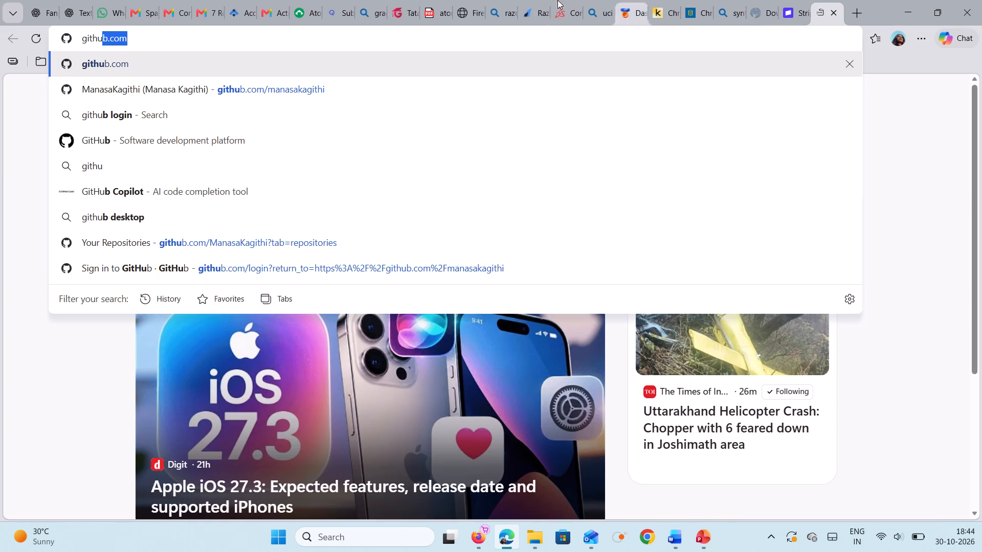
{"action": "left_click", "coordinate": [409, 93]}
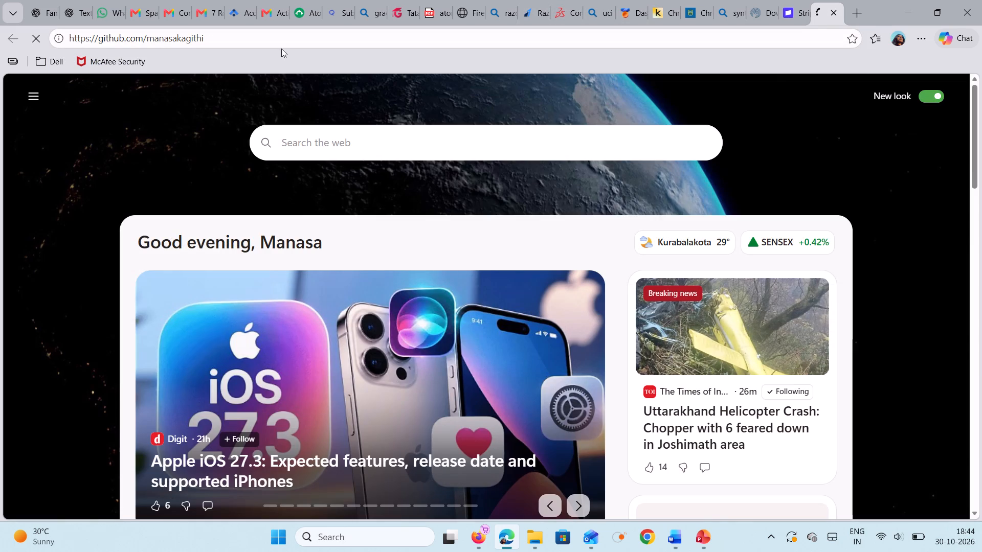
{"action": "left_click", "coordinate": [300, 37]}
{"action": "key", "text": "ctrl+c"}
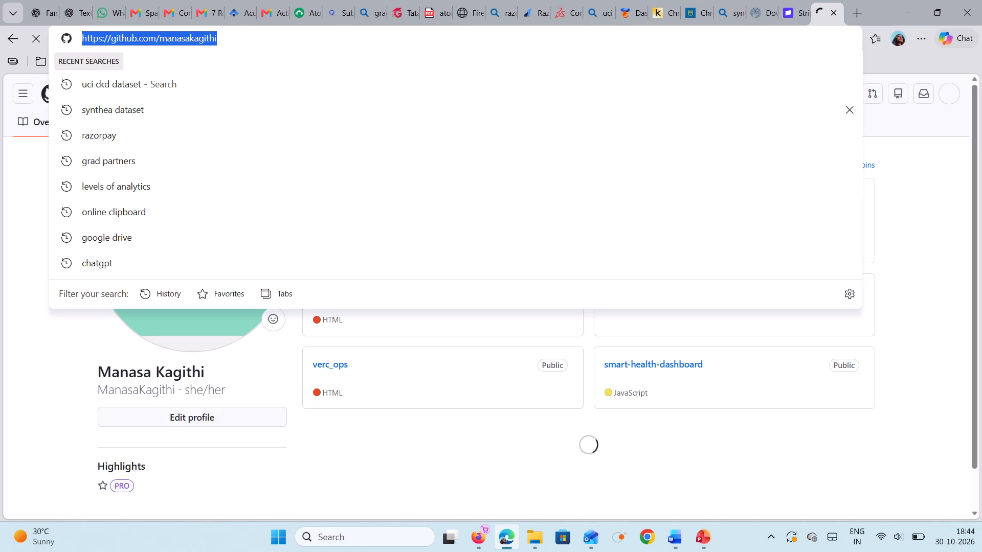
{"action": "left_click", "coordinate": [806, 1]}
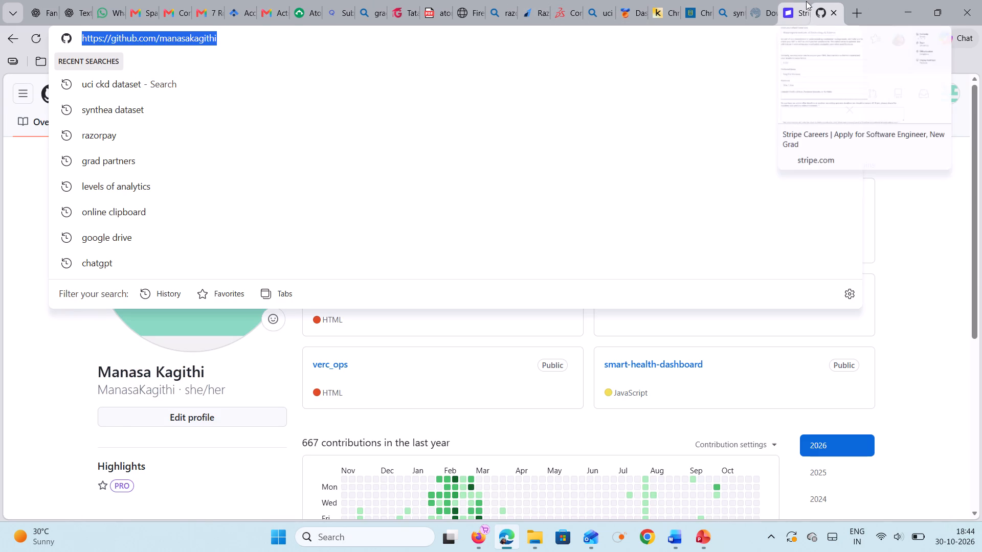
{"action": "key", "text": "ctrl+v"}
Answer the question about active offer or recruiting-process deadlines with "NO.".
{"action": "scroll", "coordinate": [326, 348], "scroll_direction": "down", "scroll_amount": 1}
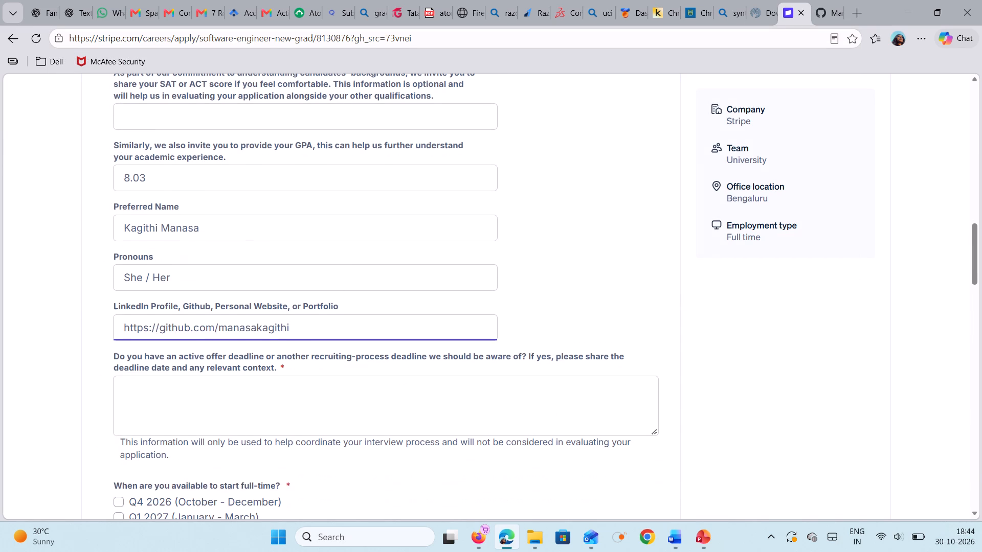
{"action": "scroll", "coordinate": [326, 348], "scroll_direction": "down", "scroll_amount": 1}
{"action": "left_click", "coordinate": [322, 347]}
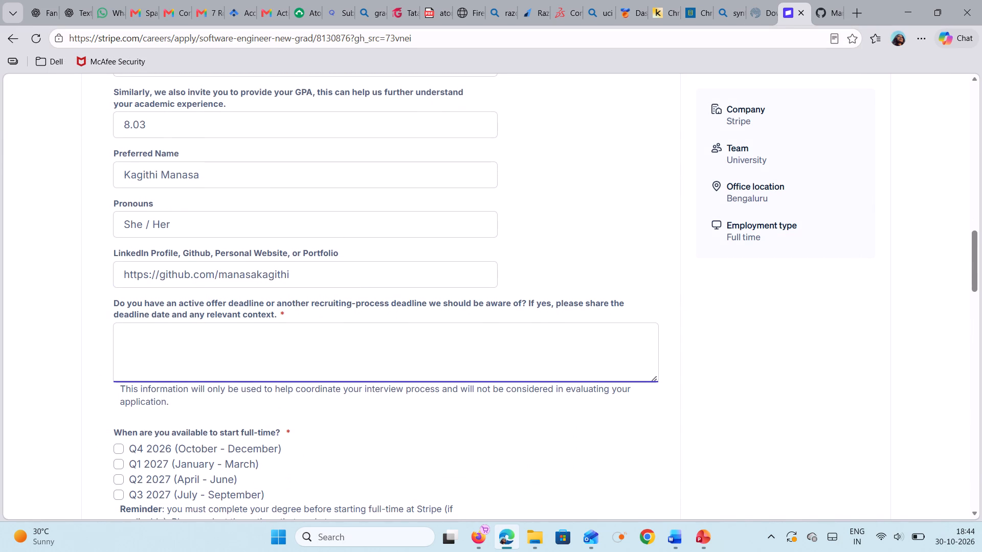
{"action": "type", "text": "NO."}
Choose Q4 2026 (October - December) and Q3 2027 (July - September) as the full-time start availability.
{"action": "scroll", "coordinate": [322, 347], "scroll_direction": "down", "scroll_amount": 4}
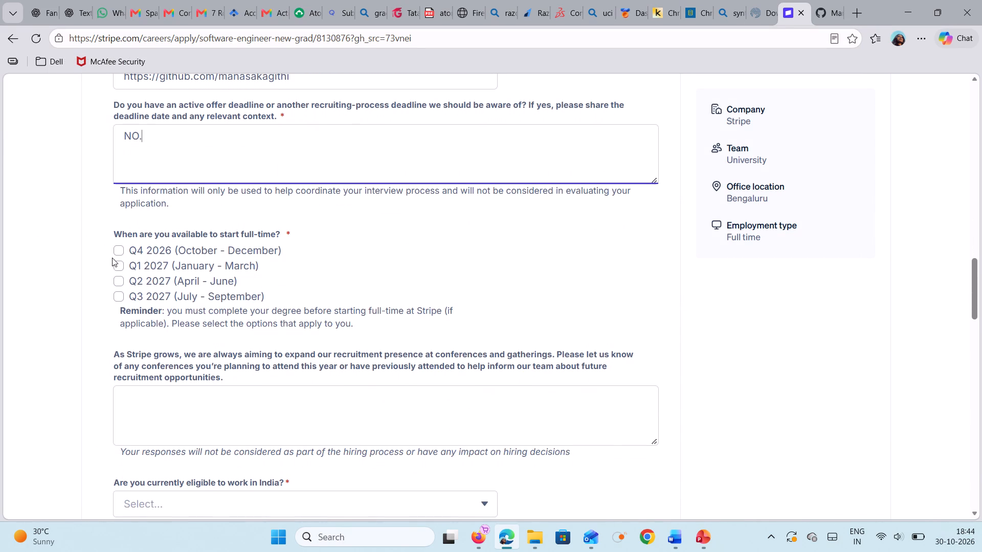
{"action": "left_click", "coordinate": [115, 250]}
{"action": "left_click", "coordinate": [118, 263]}
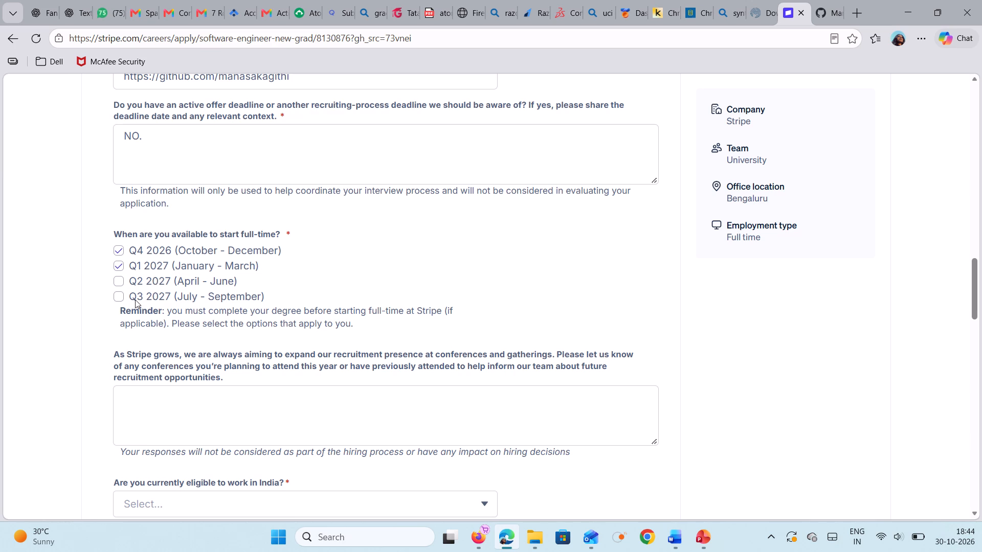
{"action": "left_click", "coordinate": [120, 298]}
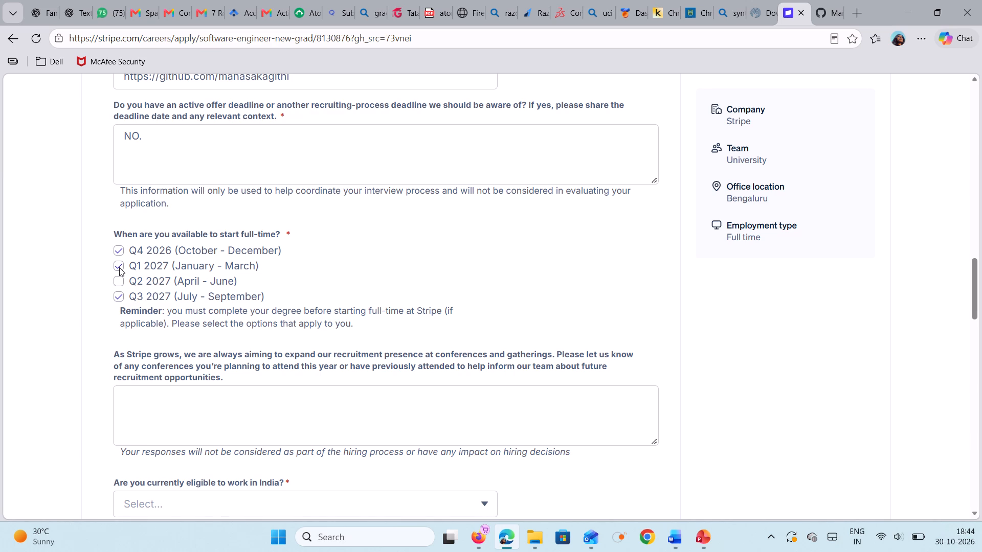
{"action": "left_click", "coordinate": [119, 267]}
{"action": "left_click", "coordinate": [118, 249]}
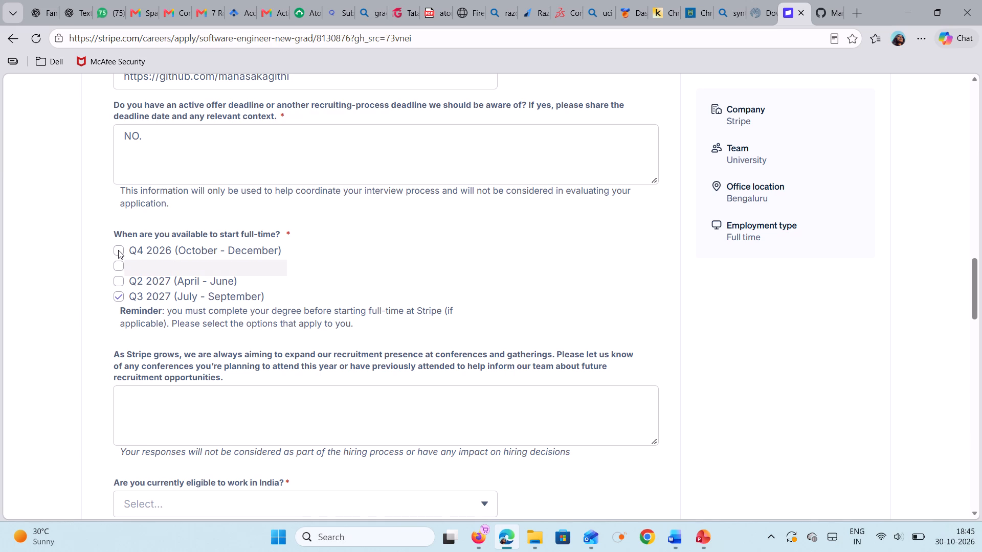
{"action": "left_click", "coordinate": [118, 250]}
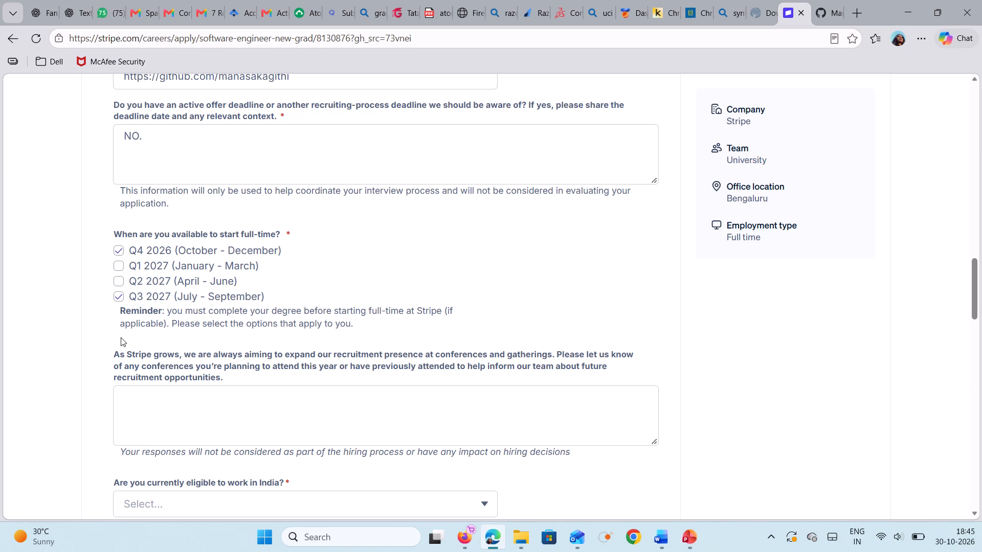
Answer the conferences question with "I am looking forward to attend. I previously not attended any of conferences.".
{"action": "scroll", "coordinate": [175, 316], "scroll_direction": "down", "scroll_amount": 2}
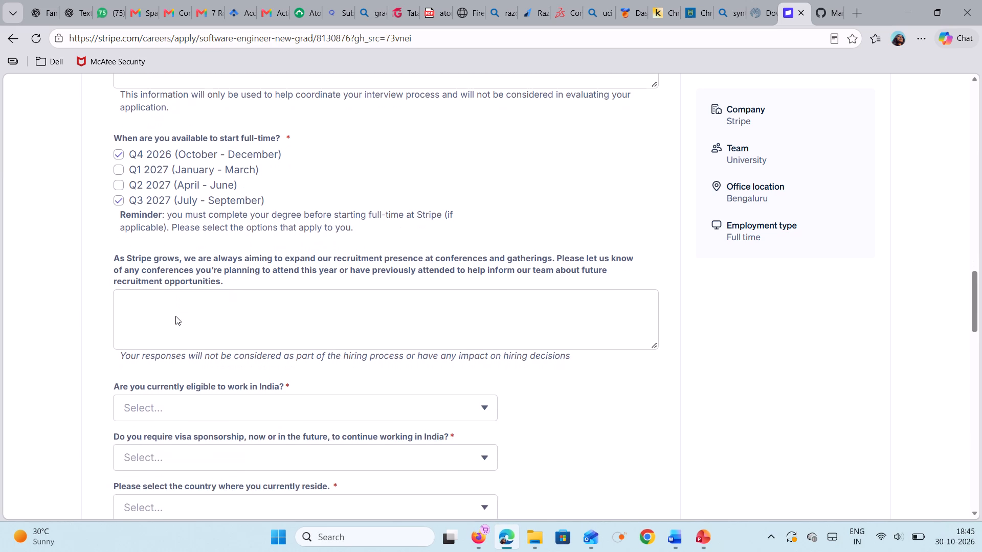
{"action": "scroll", "coordinate": [175, 316], "scroll_direction": "down", "scroll_amount": 1}
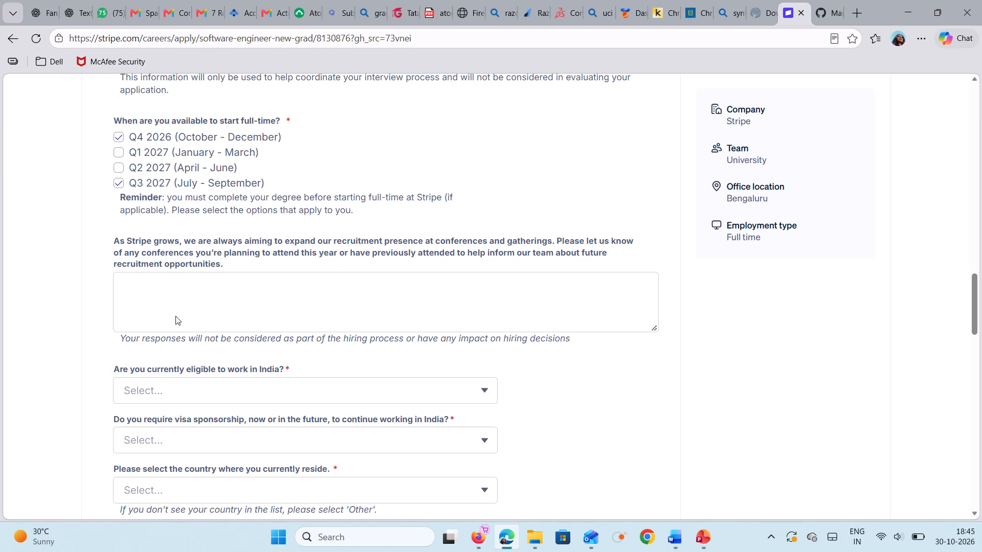
{"action": "type", "text": "i am"}
{"action": "left_click", "coordinate": [172, 299]}
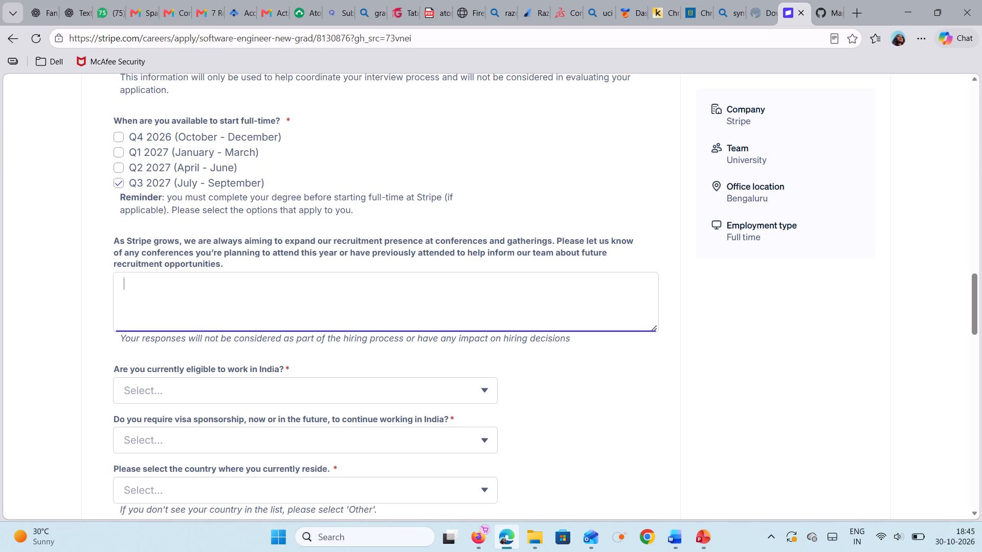
{"action": "type", "text": "I am looking forward to attend. i"}
{"action": "key", "text": "space"}
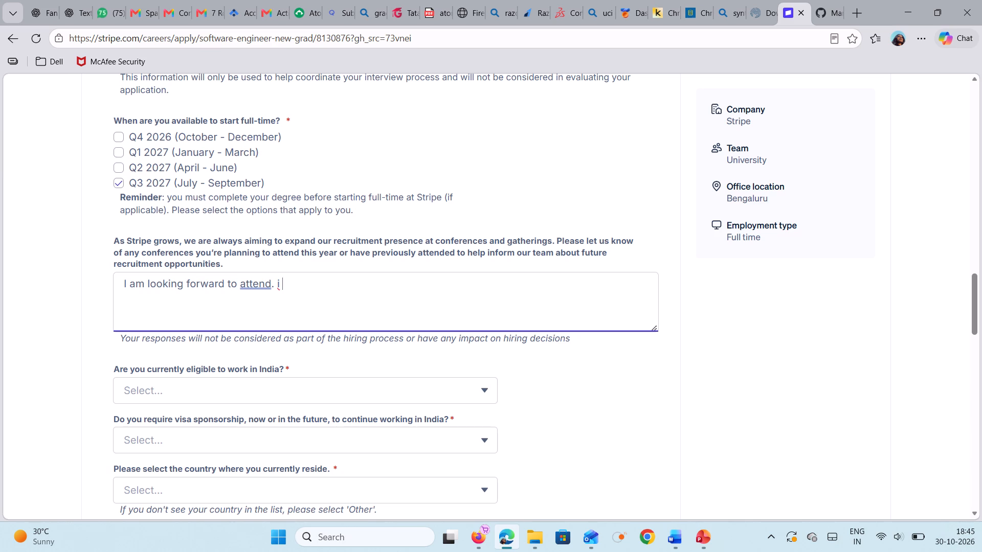
{"action": "type", "text": "previo"}
{"action": "type", "text": "usly"}
{"action": "left_click", "coordinate": [281, 284]}
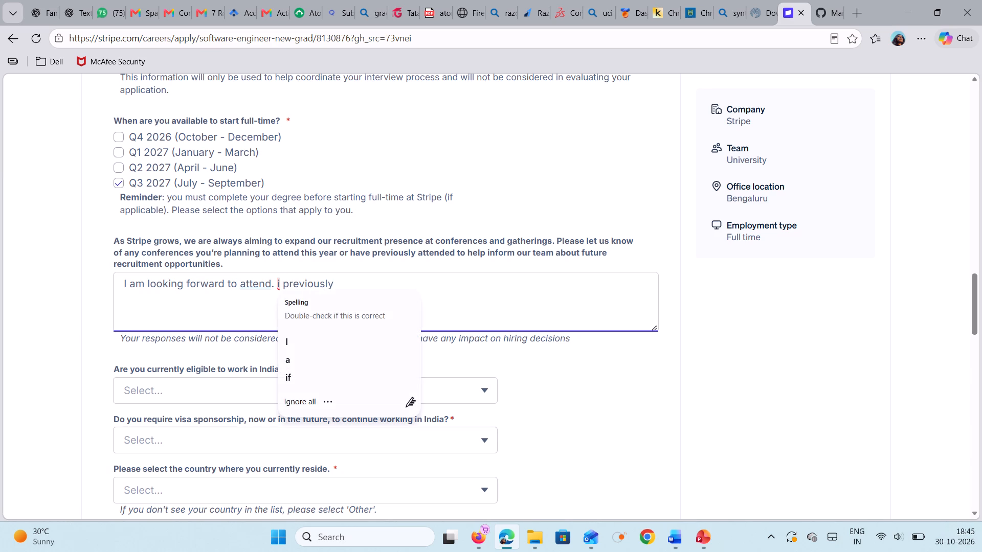
{"action": "left_click", "coordinate": [301, 338]}
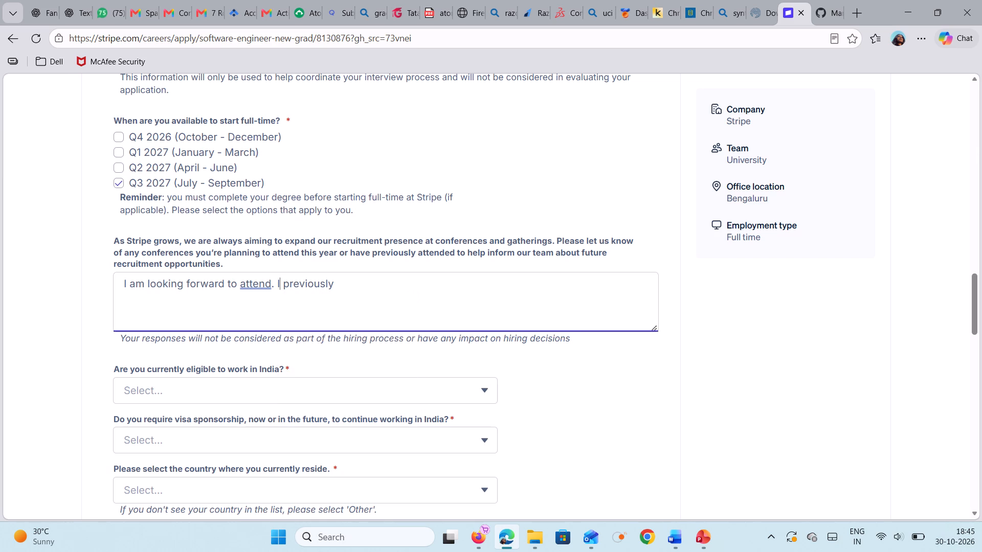
{"action": "left_click", "coordinate": [350, 309]}
{"action": "key", "text": "space"}
{"action": "type", "text": "not attended."}
{"action": "key", "text": "BackSpace"}
{"action": "key", "text": "space"}
{"action": "type", "text": "any of conferences"}
{"action": "key", "text": "period"}
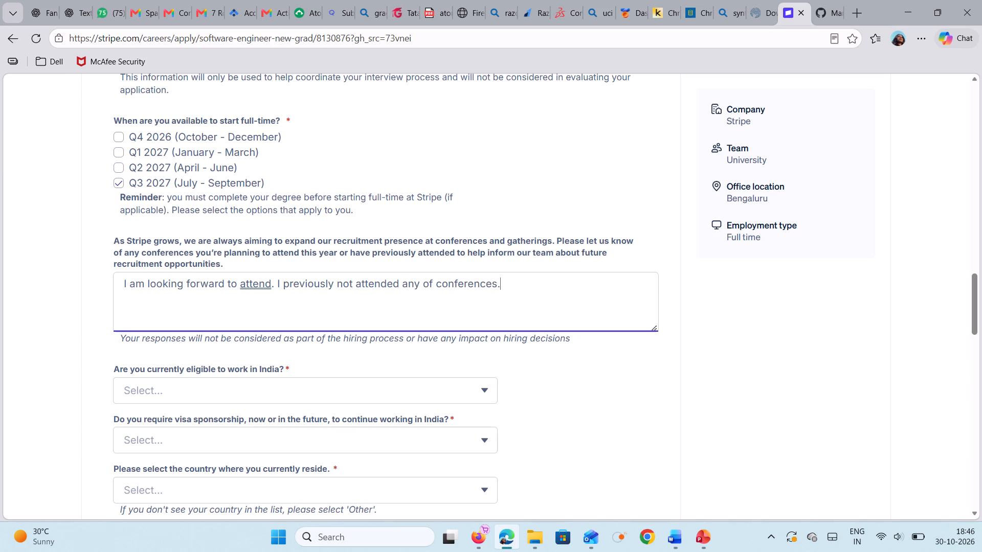
Answer Yes to being currently eligible to work in India and No to requiring visa sponsorship.
{"action": "scroll", "coordinate": [334, 317], "scroll_direction": "down", "scroll_amount": 1}
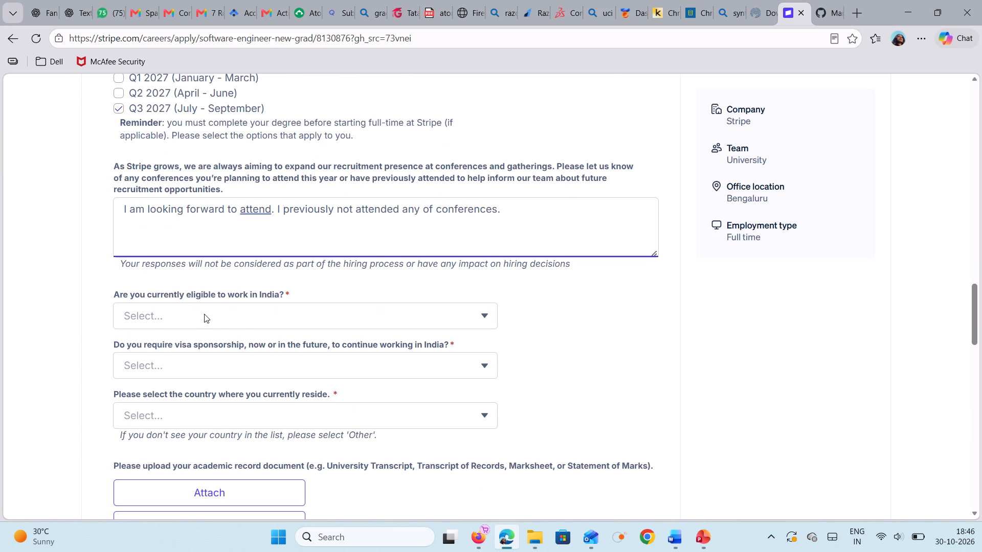
{"action": "left_click", "coordinate": [204, 314]}
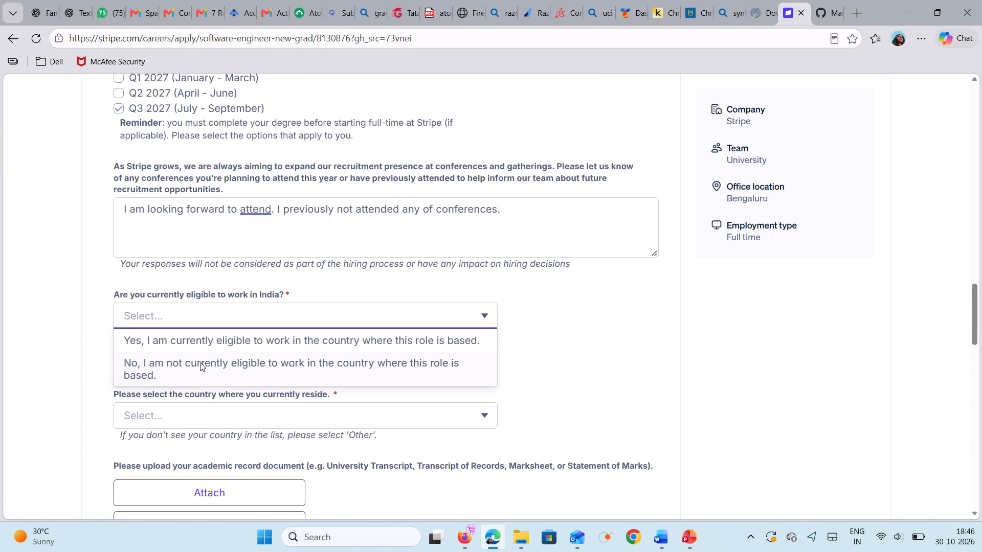
{"action": "left_click", "coordinate": [230, 341]}
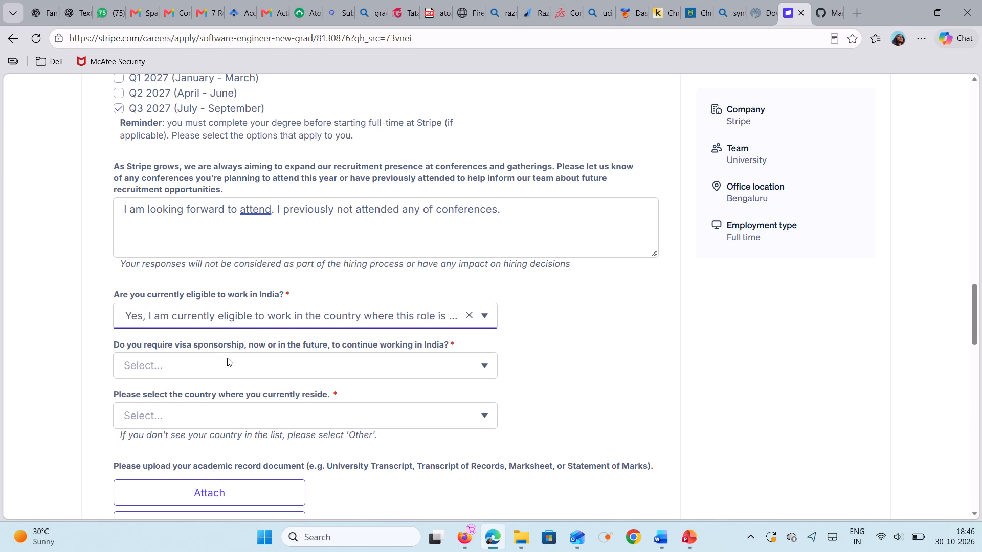
{"action": "left_click", "coordinate": [227, 358]}
{"action": "left_click", "coordinate": [209, 427]}
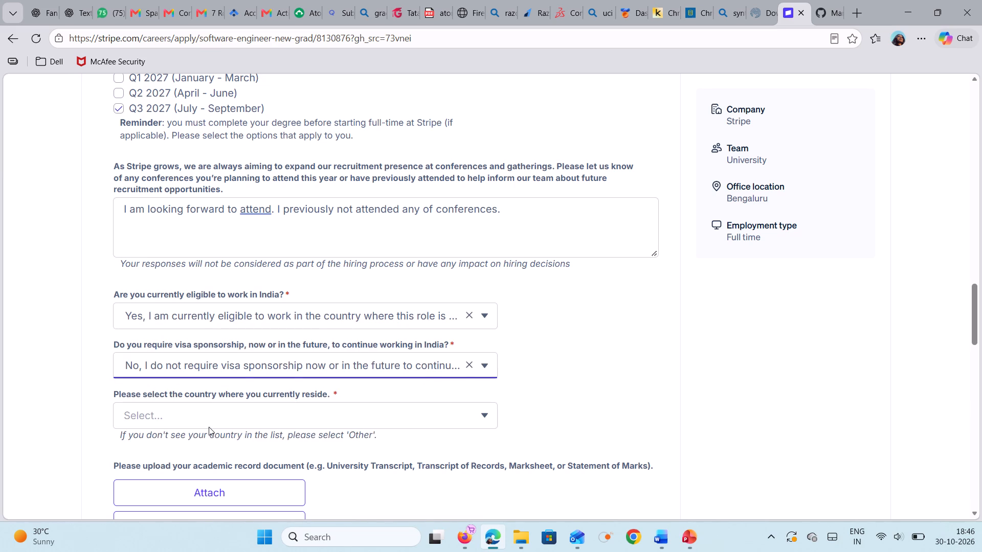
Set the country of current residence to India.
{"action": "left_click", "coordinate": [209, 427]}
{"action": "scroll", "coordinate": [209, 427], "scroll_direction": "down", "scroll_amount": 1}
{"action": "type", "text": "ind"}
{"action": "left_click", "coordinate": [265, 362]}
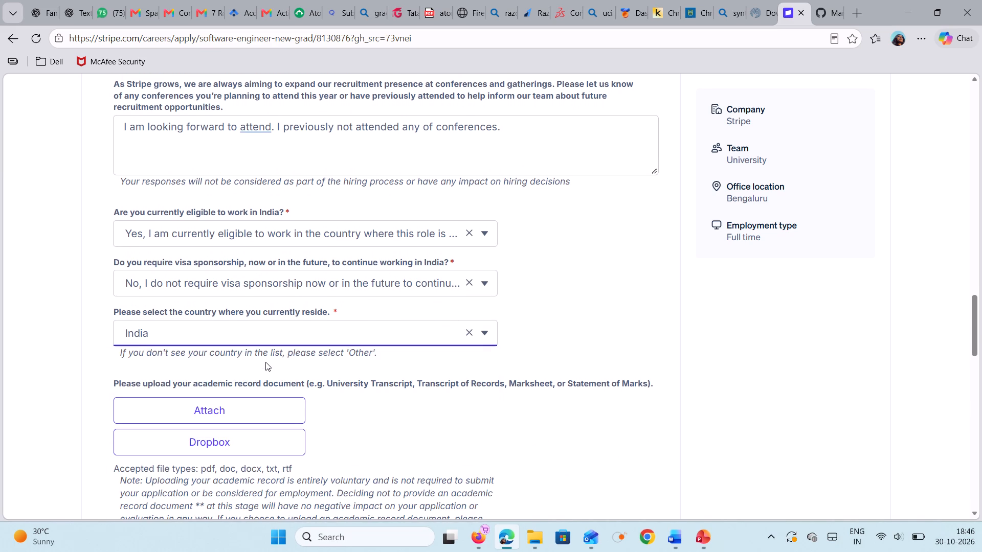
Start attaching a file for the academic record document.
{"action": "scroll", "coordinate": [265, 362], "scroll_direction": "down", "scroll_amount": 1}
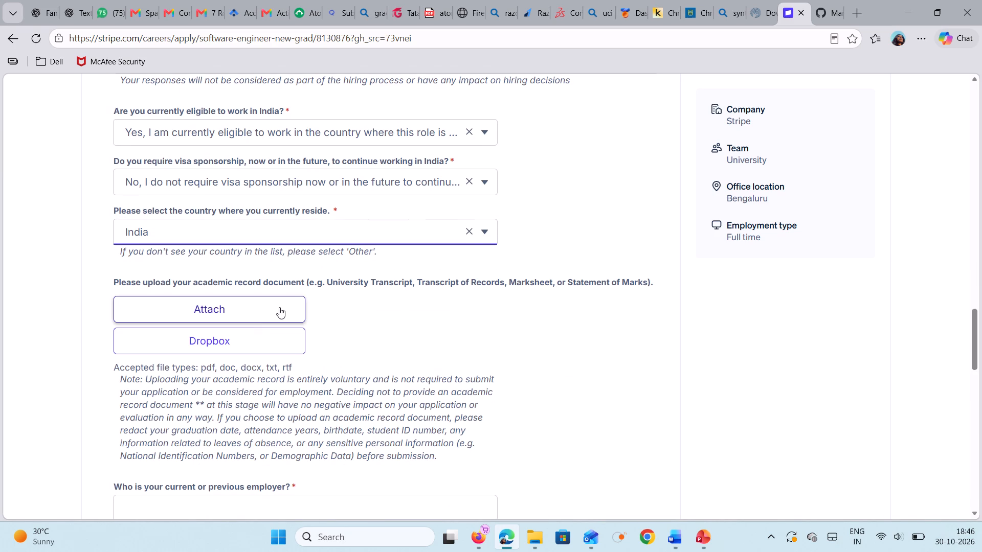
{"action": "left_click", "coordinate": [279, 307]}
{"action": "left_click", "coordinate": [118, 4]}
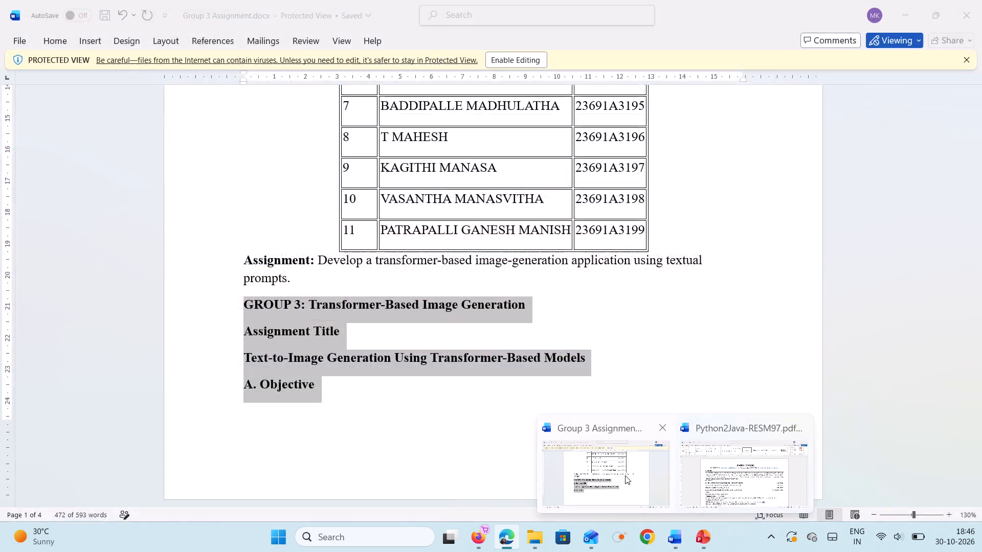
Switch to the Python2Java-RESM97.pdf document in Word and look through its recent and shared files for an academic record document.
{"action": "left_click", "coordinate": [784, 449]}
{"action": "left_click", "coordinate": [17, 42]}
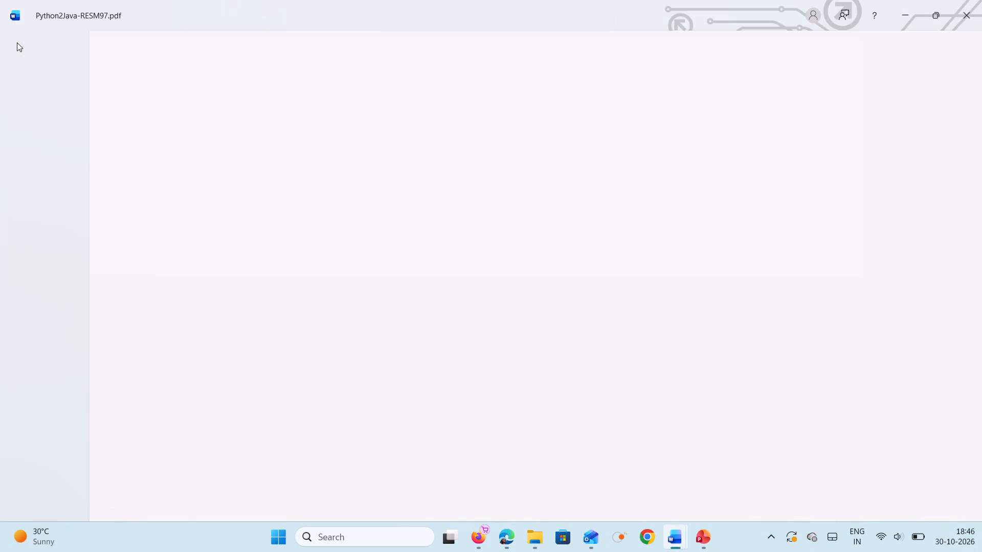
{"action": "scroll", "coordinate": [224, 329], "scroll_direction": "down", "scroll_amount": 1}
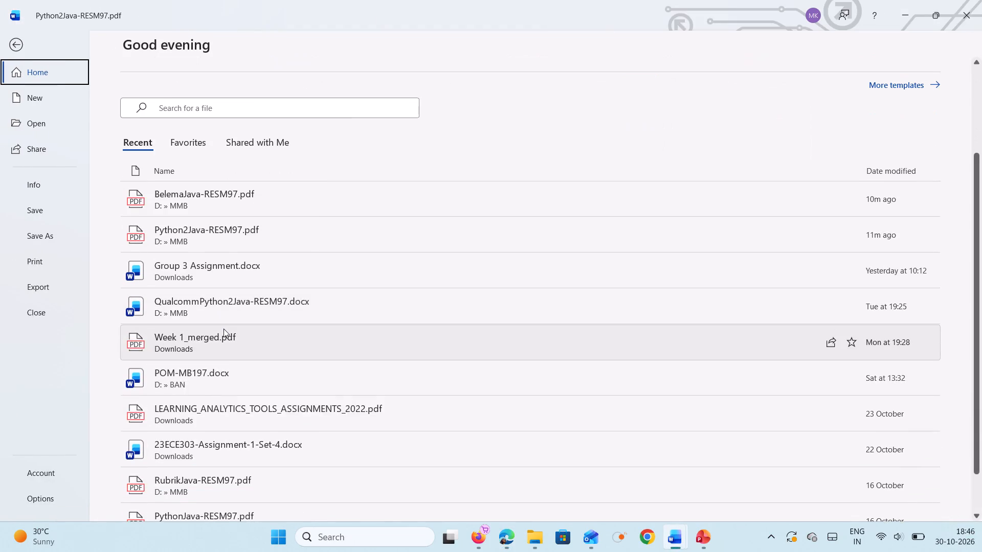
{"action": "scroll", "coordinate": [224, 329], "scroll_direction": "down", "scroll_amount": 2}
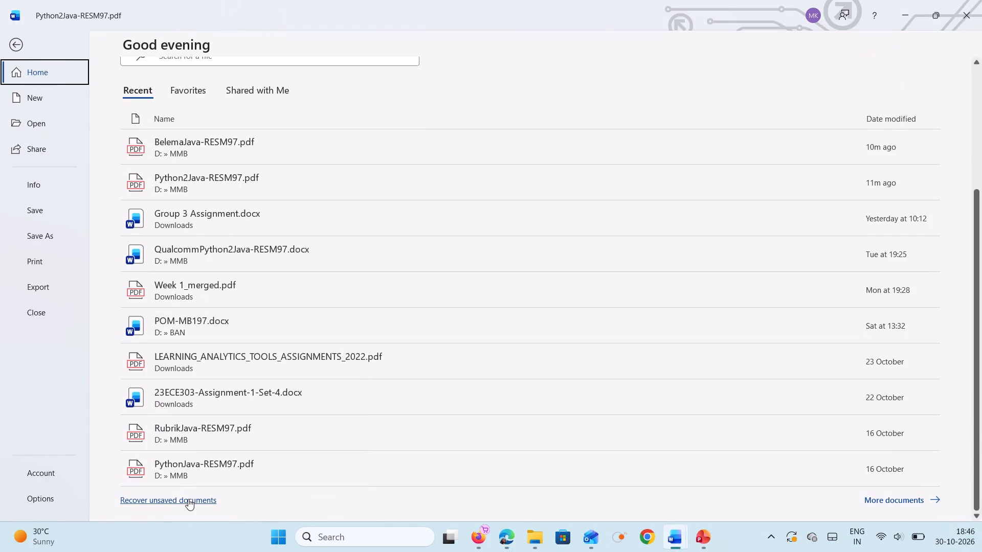
{"action": "left_click", "coordinate": [188, 499]}
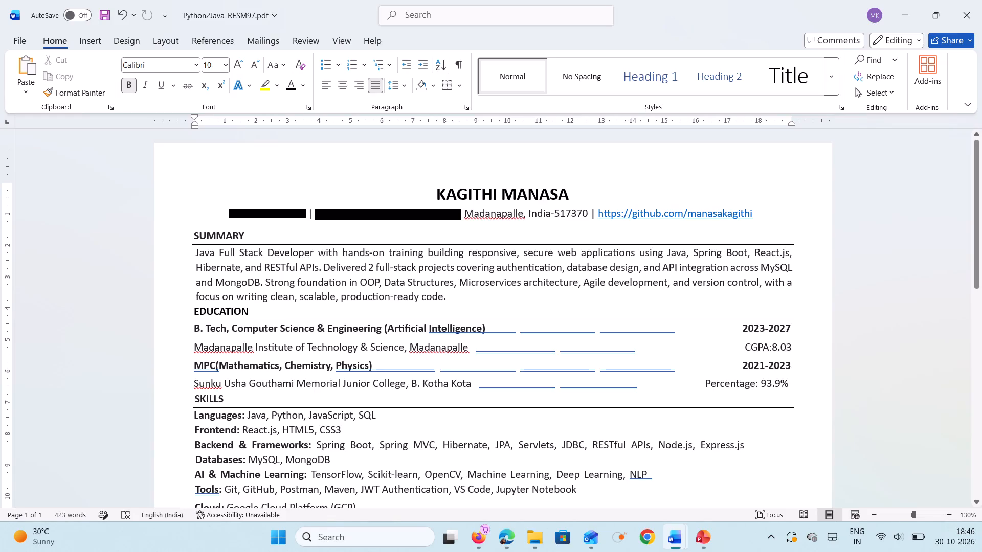
{"action": "left_click", "coordinate": [20, 44]}
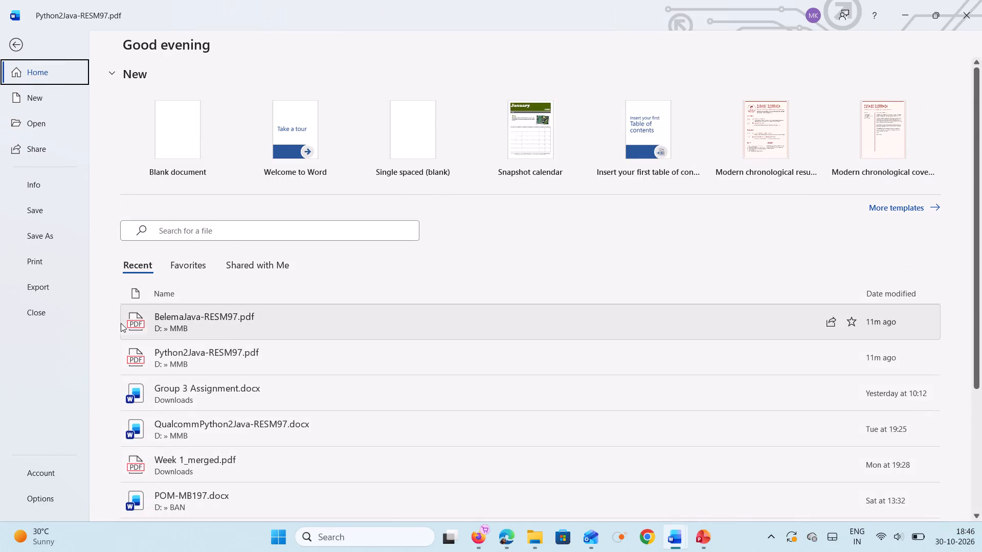
{"action": "scroll", "coordinate": [121, 323], "scroll_direction": "down", "scroll_amount": 3}
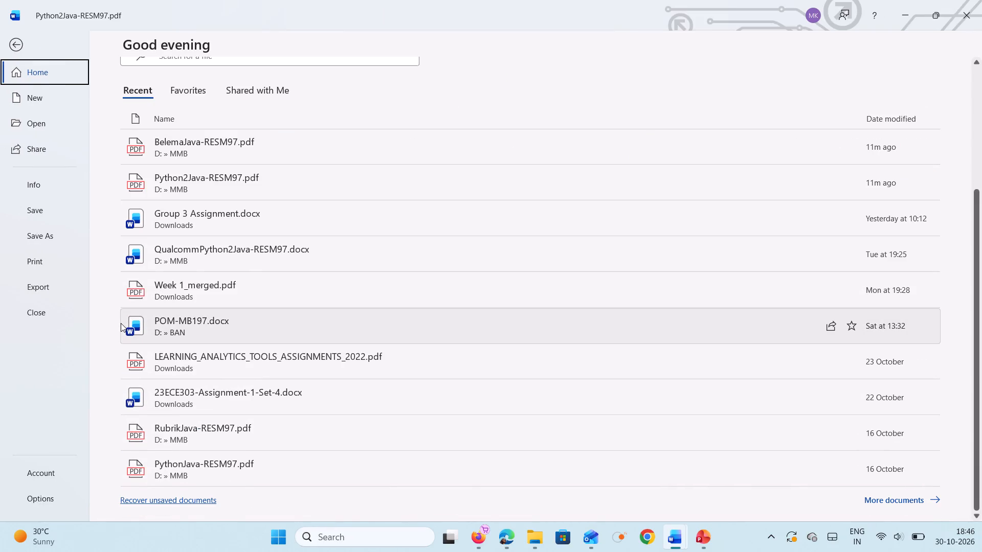
{"action": "scroll", "coordinate": [121, 323], "scroll_direction": "up", "scroll_amount": 2}
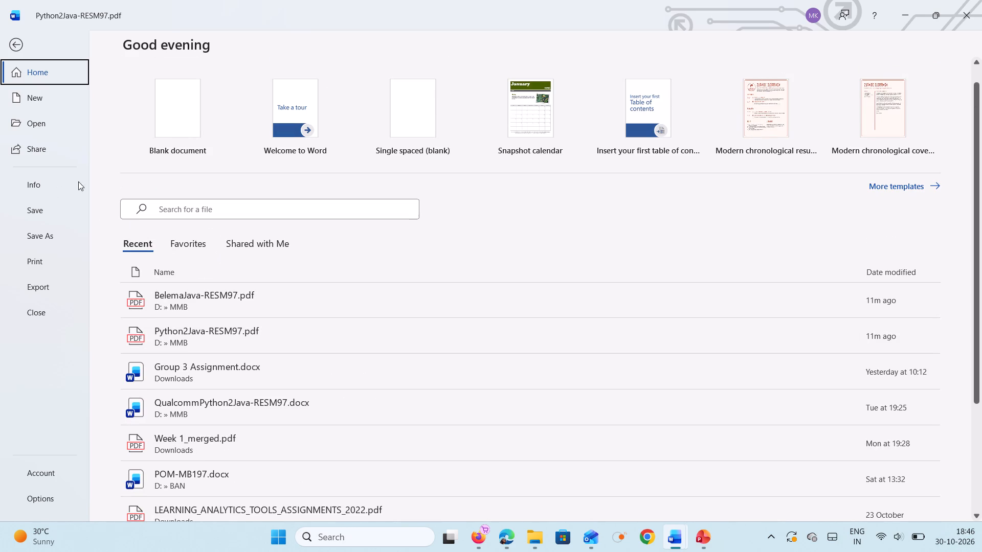
{"action": "left_click", "coordinate": [268, 241]}
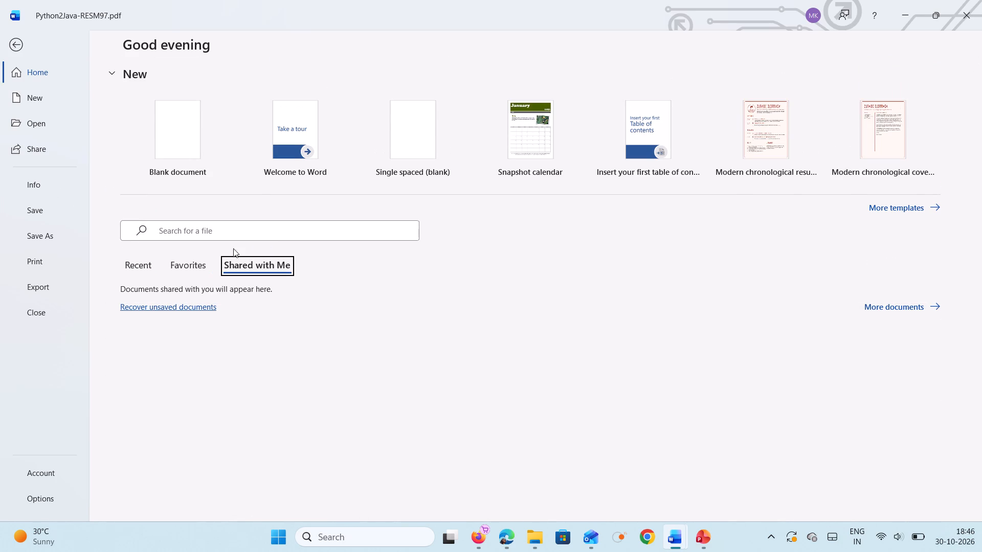
{"action": "double_click", "coordinate": [199, 254]}
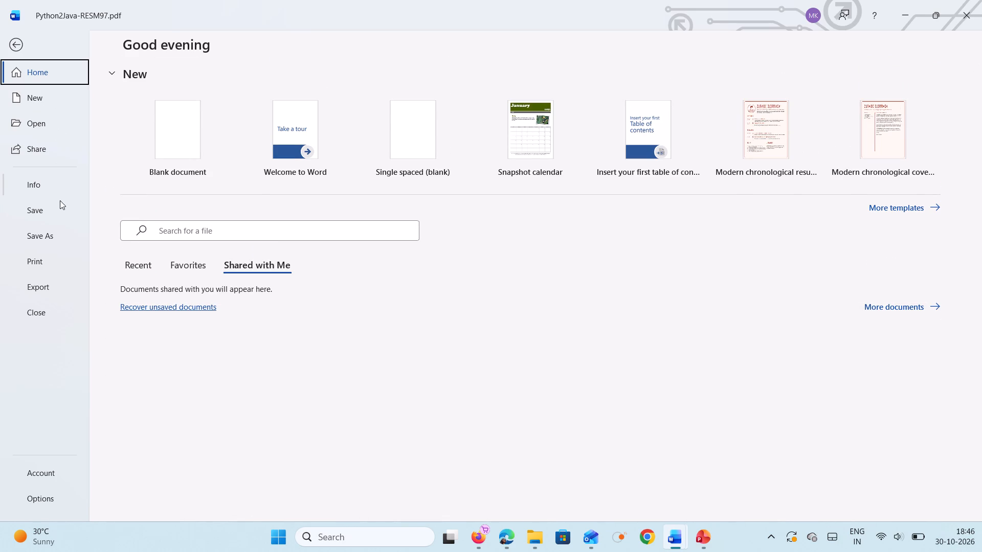
{"action": "left_click", "coordinate": [53, 71]}
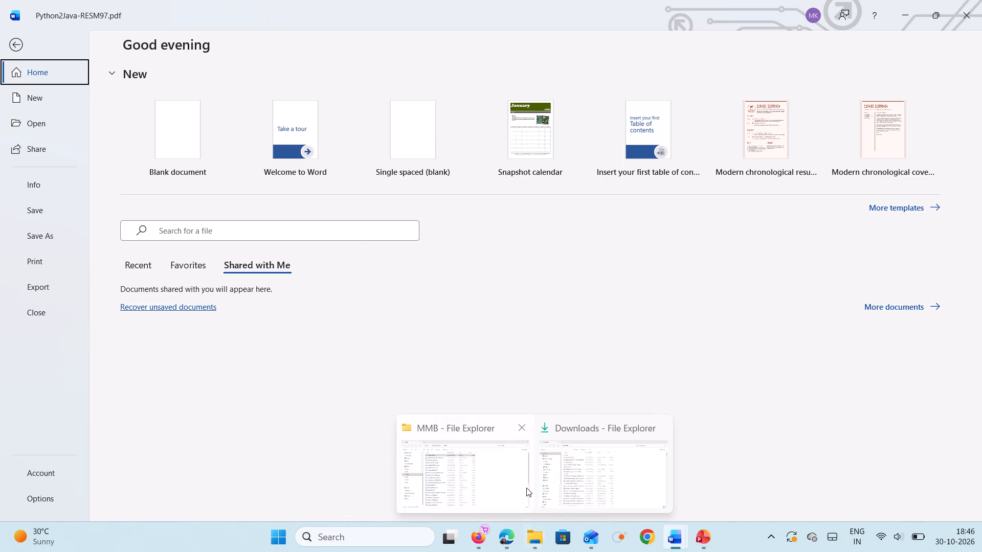
Switch to File Explorer and look through the MMB folder for an academic record document.
{"action": "left_click", "coordinate": [526, 485]}
{"action": "scroll", "coordinate": [188, 340], "scroll_direction": "down", "scroll_amount": 1}
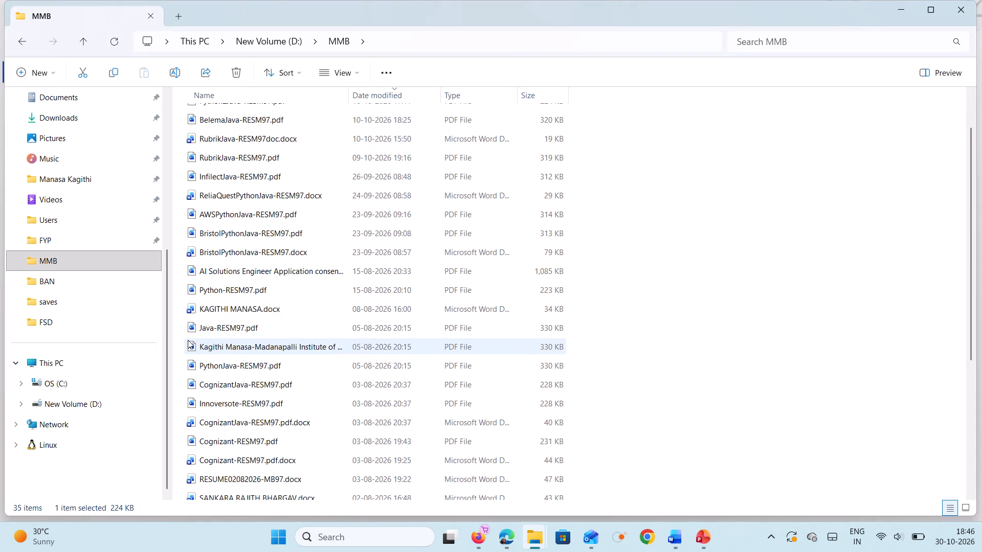
{"action": "scroll", "coordinate": [188, 340], "scroll_direction": "down", "scroll_amount": 2}
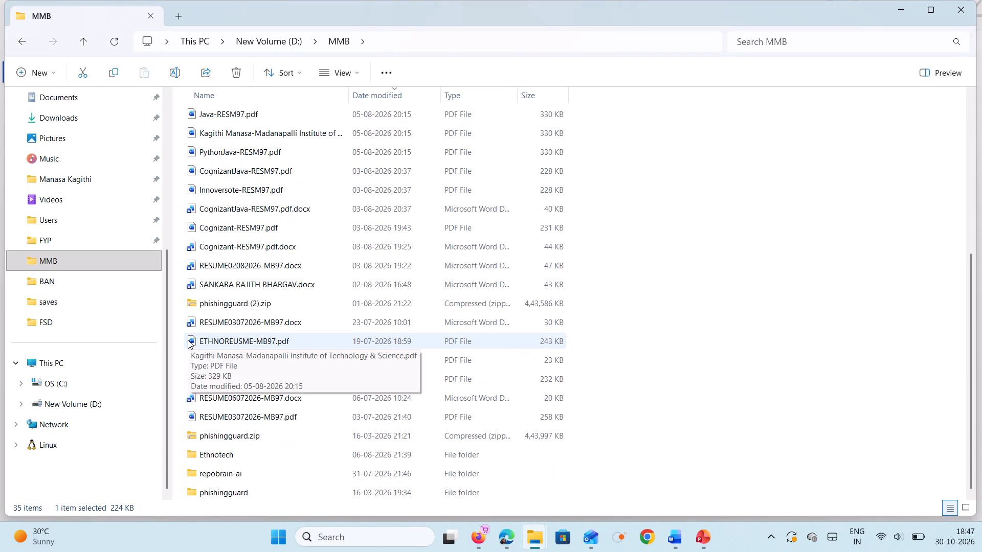
{"action": "scroll", "coordinate": [271, 202], "scroll_direction": "up", "scroll_amount": 5}
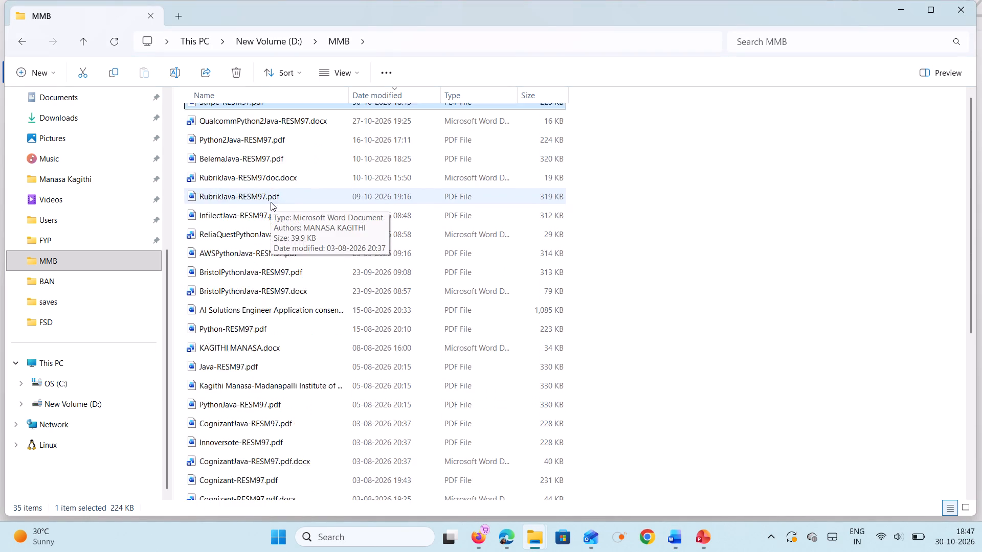
Delete the Free Certifications.txt file from the BAN folder on drive D.
{"action": "left_click", "coordinate": [76, 281]}
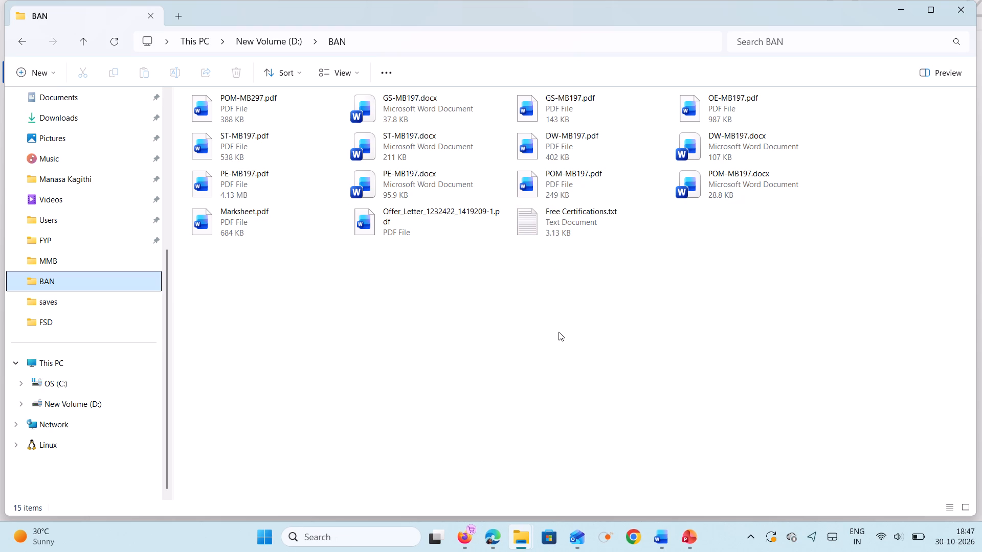
{"action": "left_click", "coordinate": [618, 220]}
{"action": "key", "text": "Delete"}
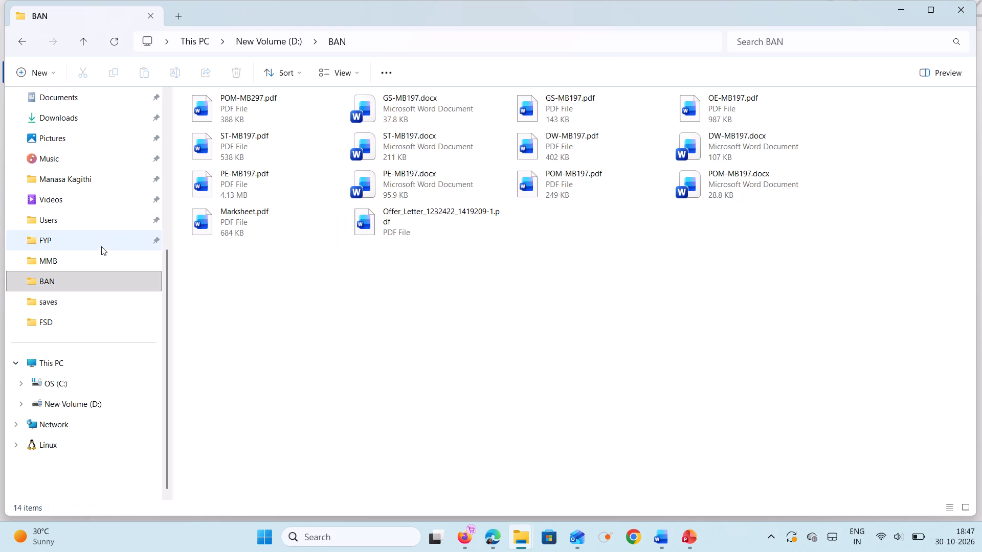
Go back to the MMB folder and look through its files for an academic record document.
{"action": "double_click", "coordinate": [110, 257]}
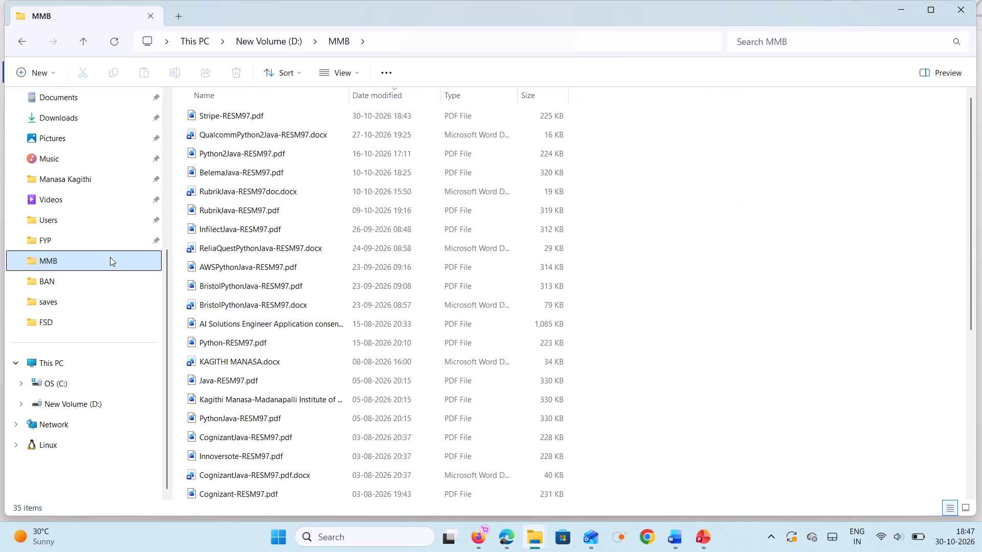
{"action": "scroll", "coordinate": [277, 313], "scroll_direction": "down", "scroll_amount": 2}
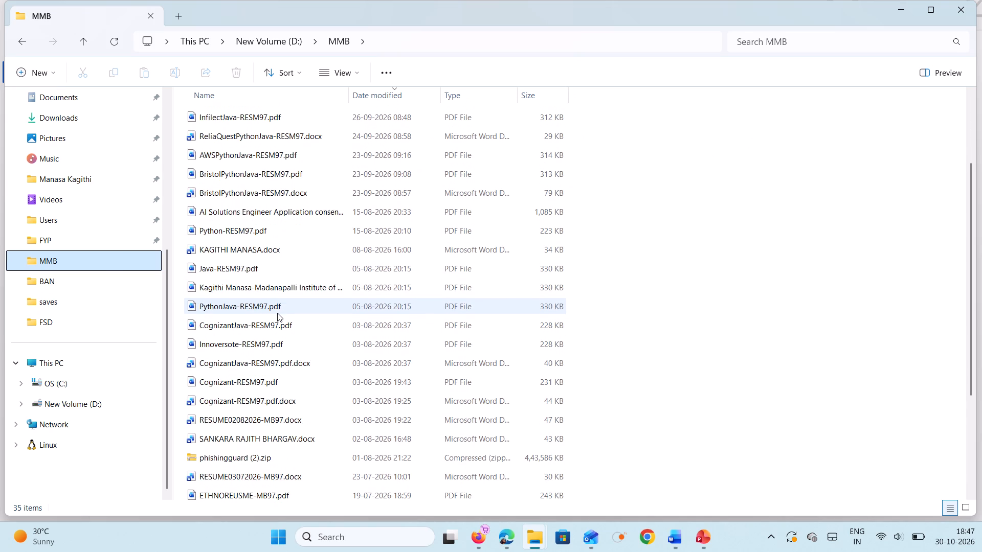
{"action": "scroll", "coordinate": [277, 313], "scroll_direction": "down", "scroll_amount": 4}
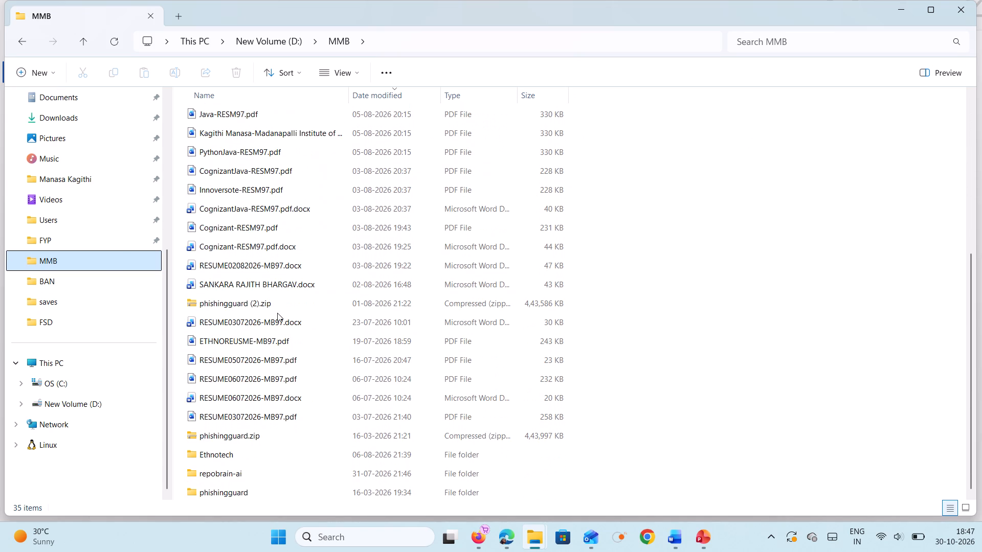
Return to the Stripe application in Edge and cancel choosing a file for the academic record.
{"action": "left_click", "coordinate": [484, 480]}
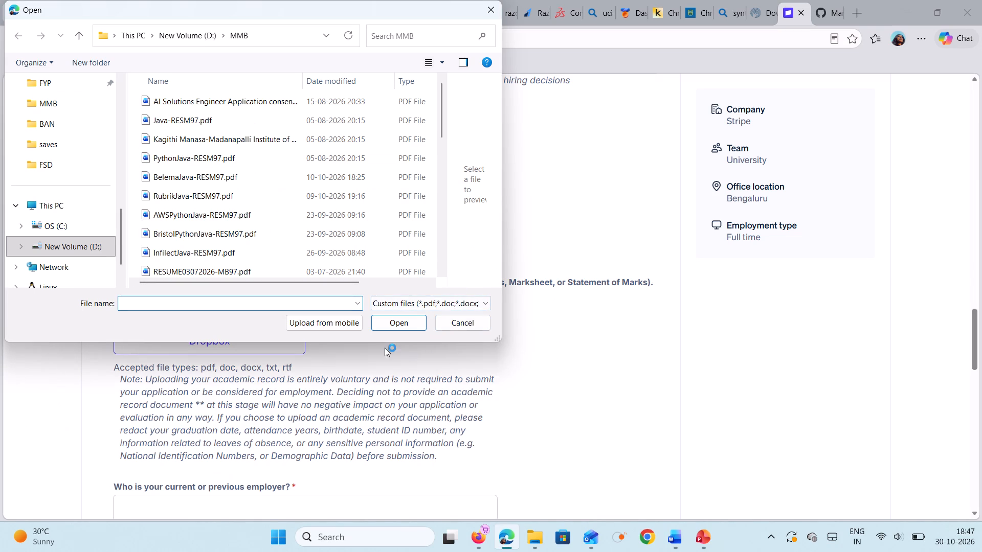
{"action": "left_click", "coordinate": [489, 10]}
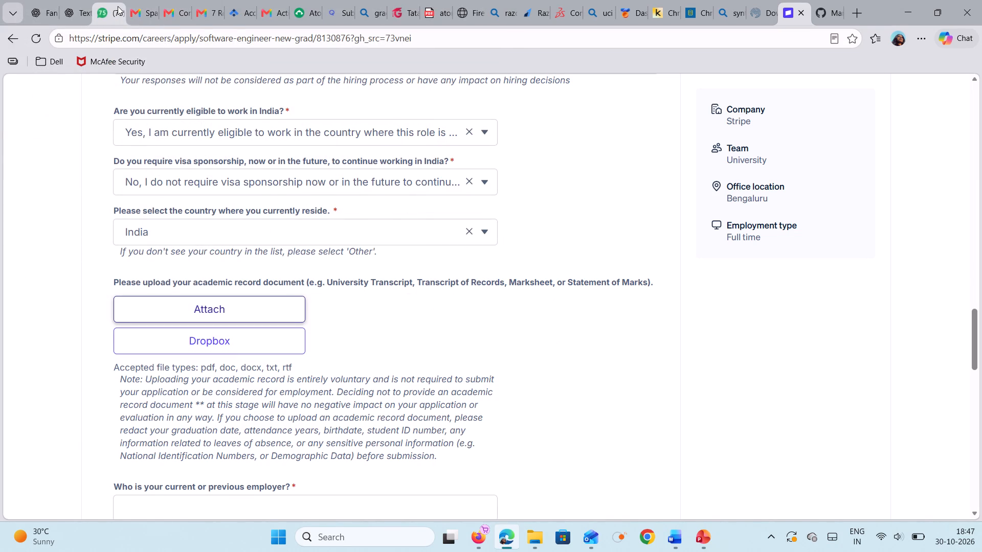